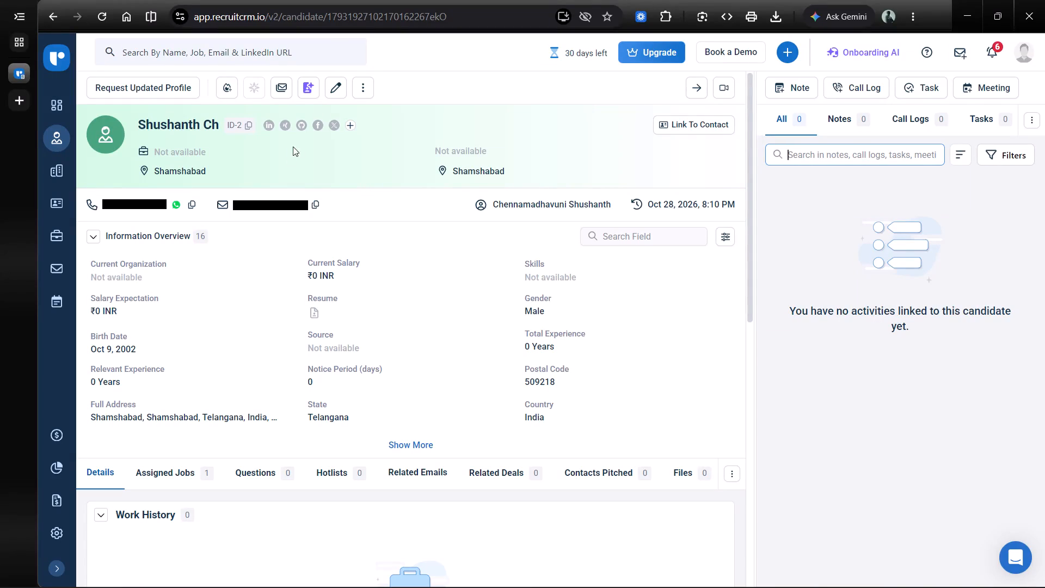
Leave the candidate's profile and open the list of all candidates.
left_click(58, 142)
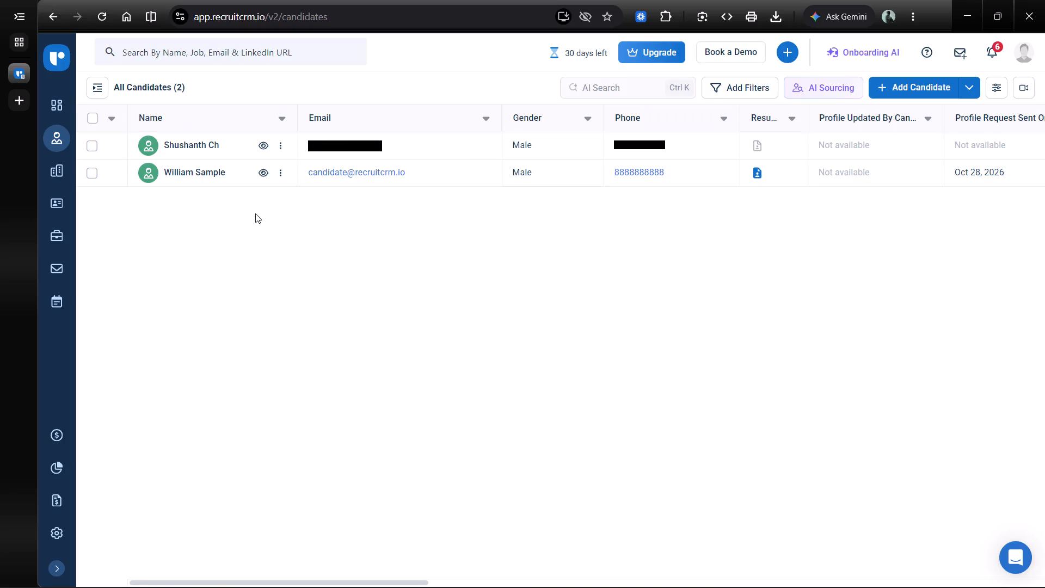
Open the screen recorder extension and move its floating recording controls off the navigation sidebar to just beneath the recording setup panel.
left_click(640, 15)
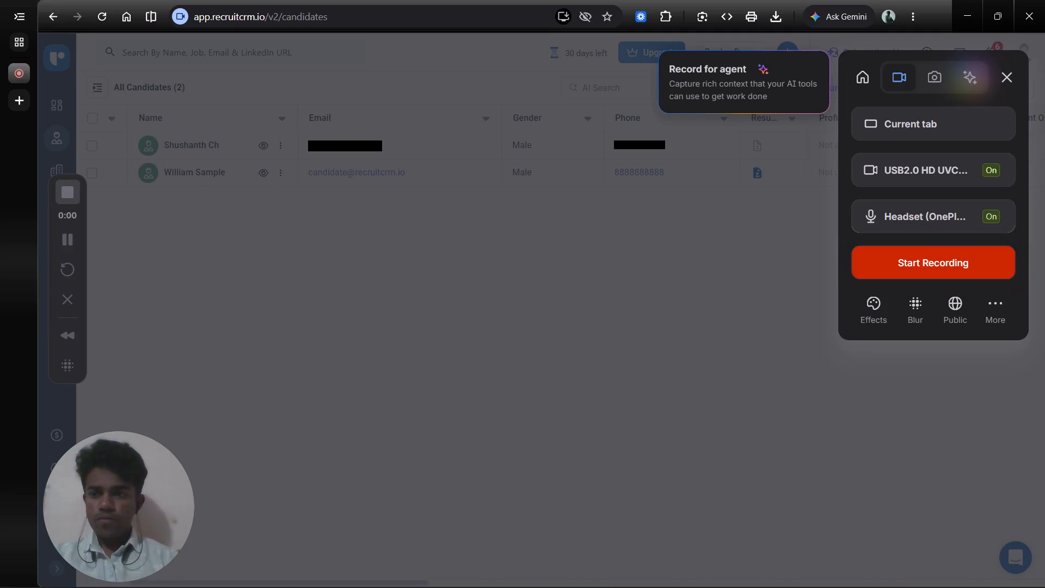
left_click_drag(52, 195, 882, 363)
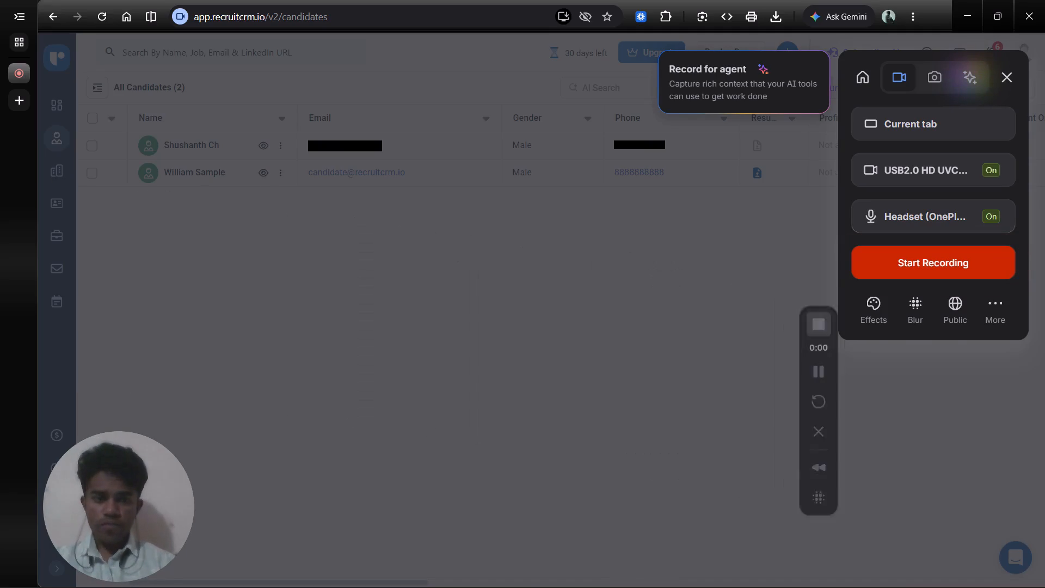
left_click_drag(882, 363, 962, 367)
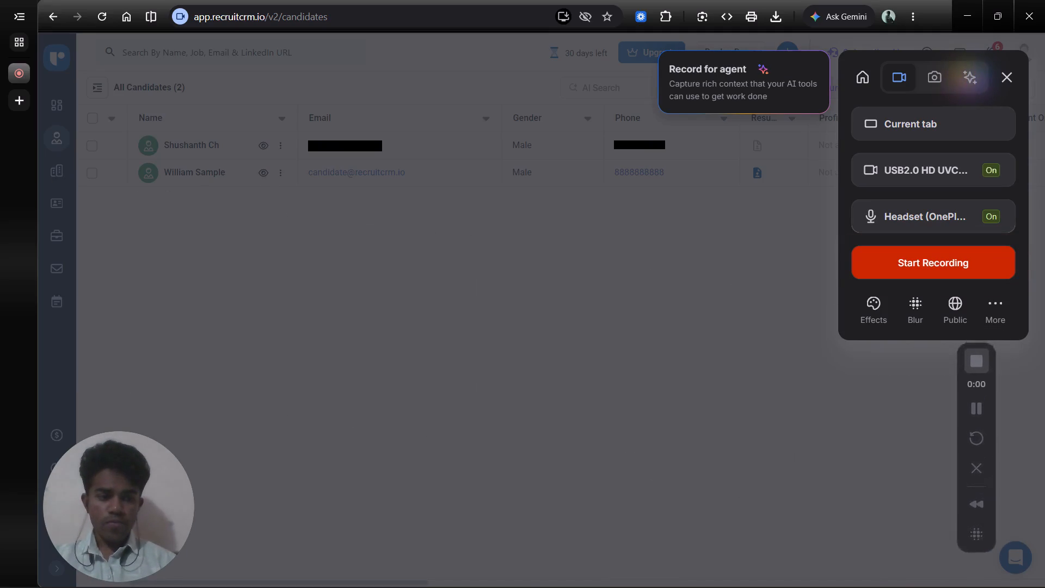
left_click_drag(962, 367, 967, 365)
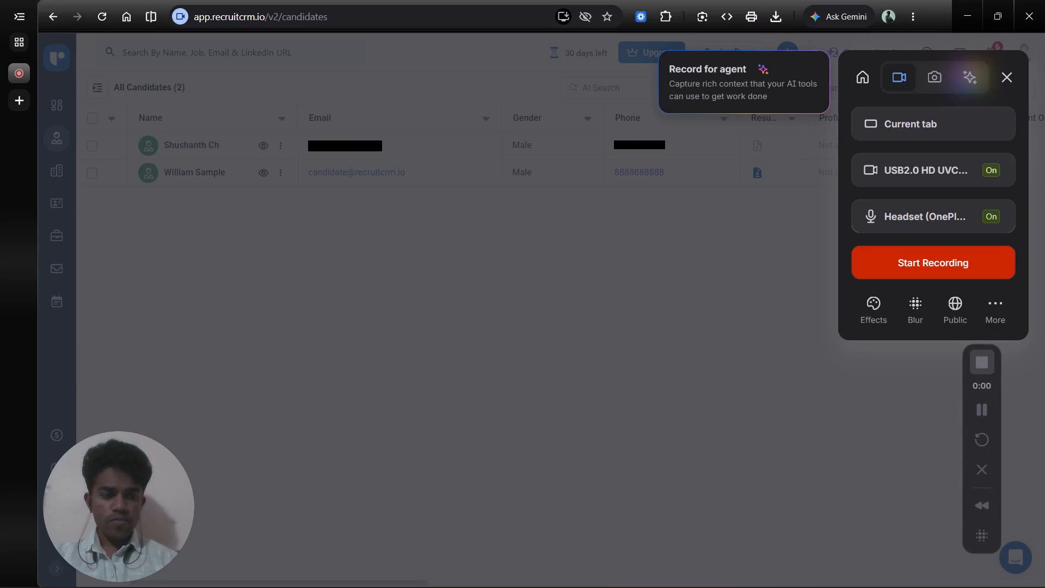
left_click_drag(967, 358, 987, 358)
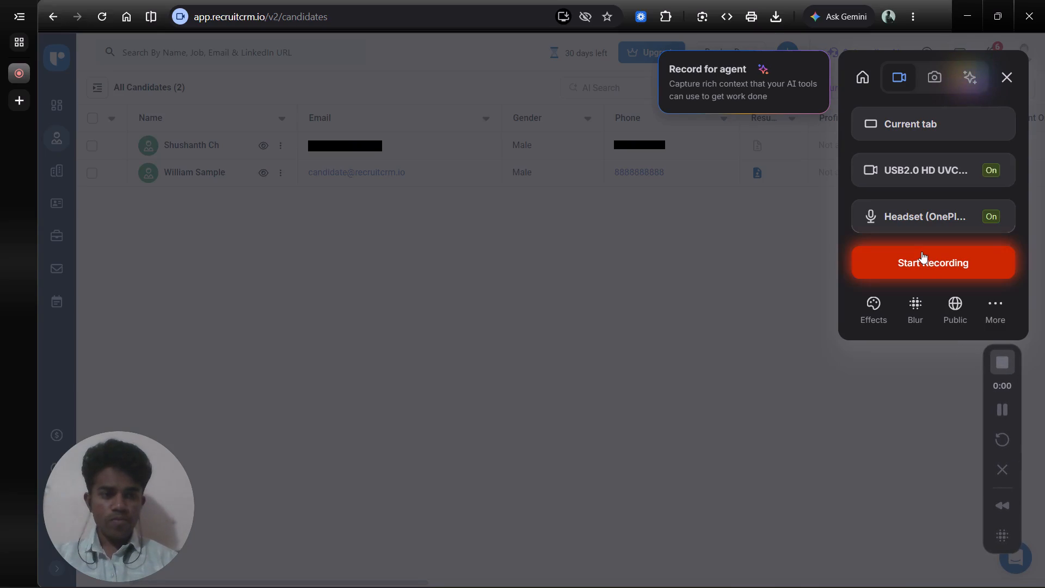
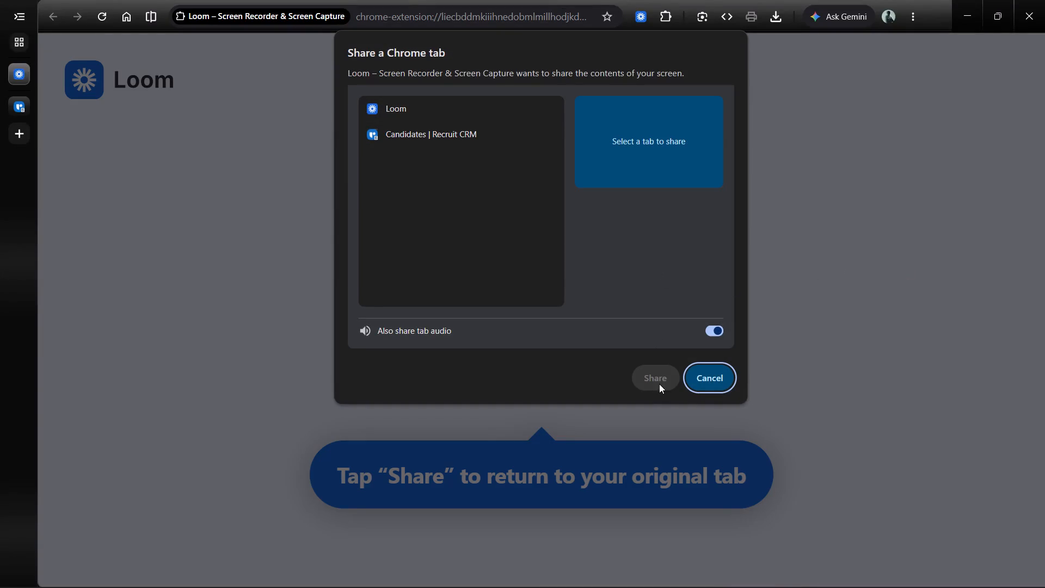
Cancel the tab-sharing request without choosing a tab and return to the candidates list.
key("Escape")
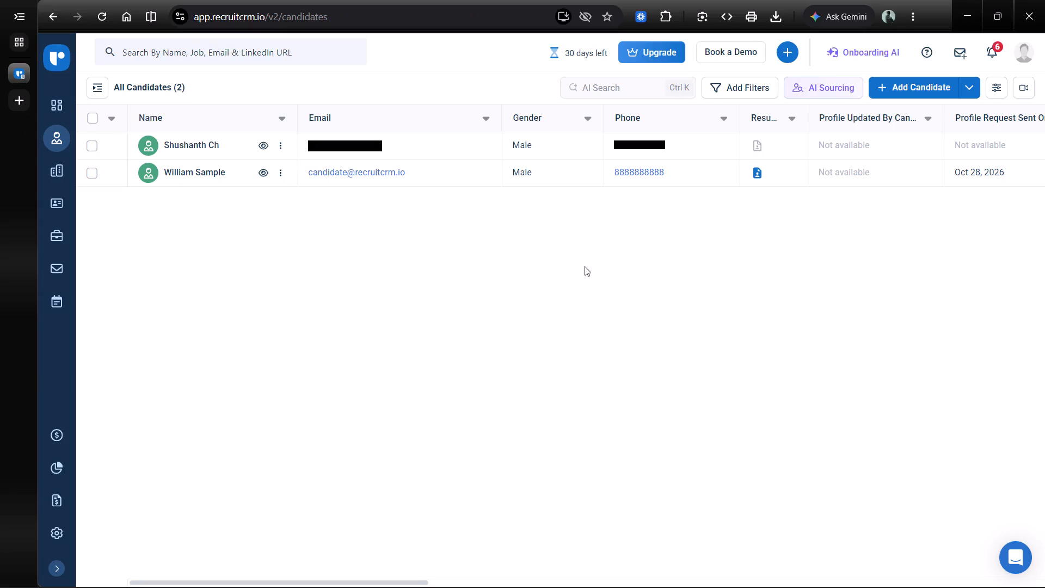
Reopen the Loom recorder on the candidates list and move its floating recording controls off the navigation sidebar to just beneath the recording setup panel.
left_click(639, 17)
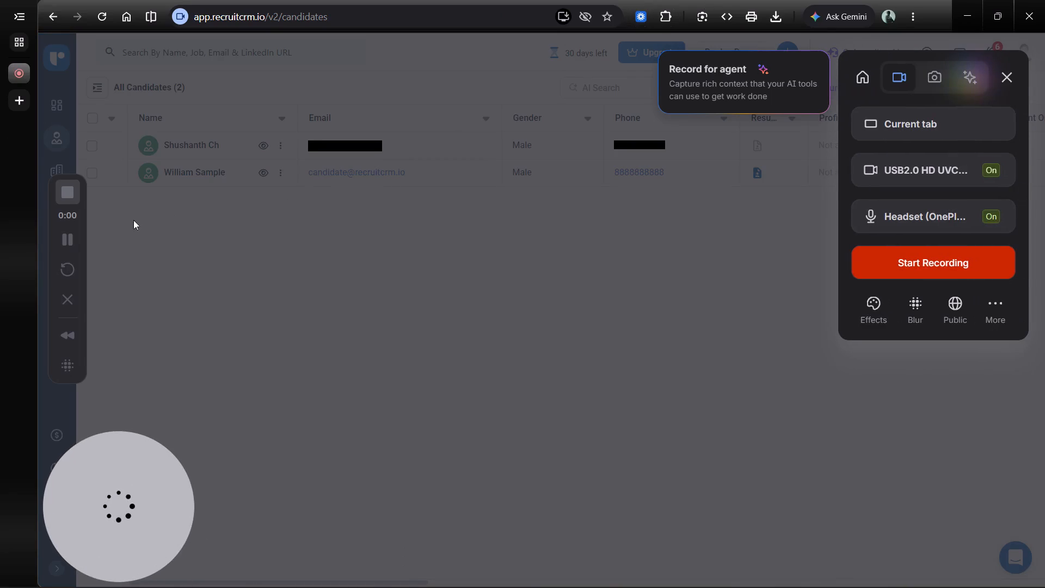
left_click_drag(75, 194, 655, 393)
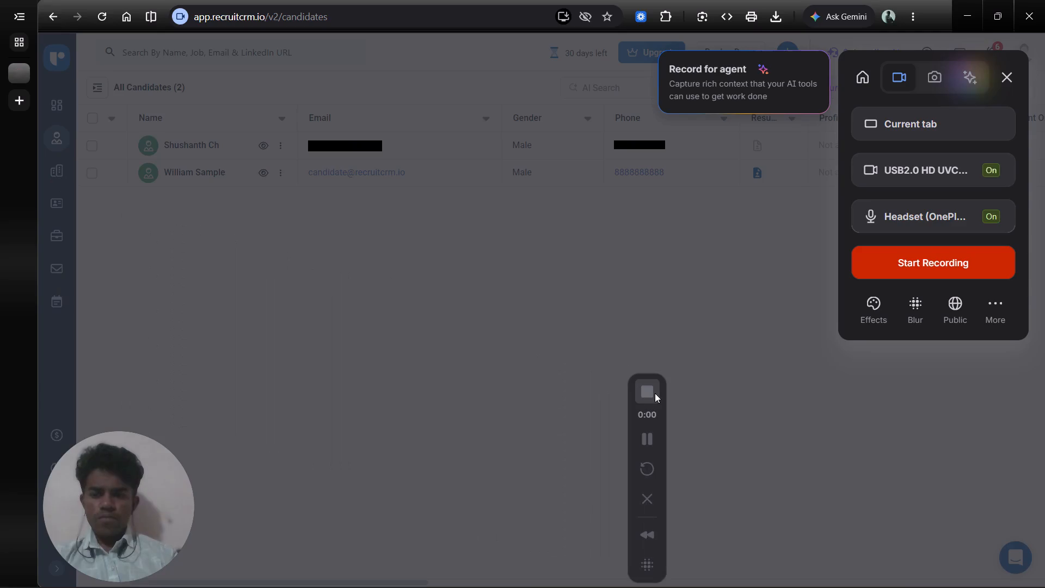
left_click_drag(654, 385, 852, 381)
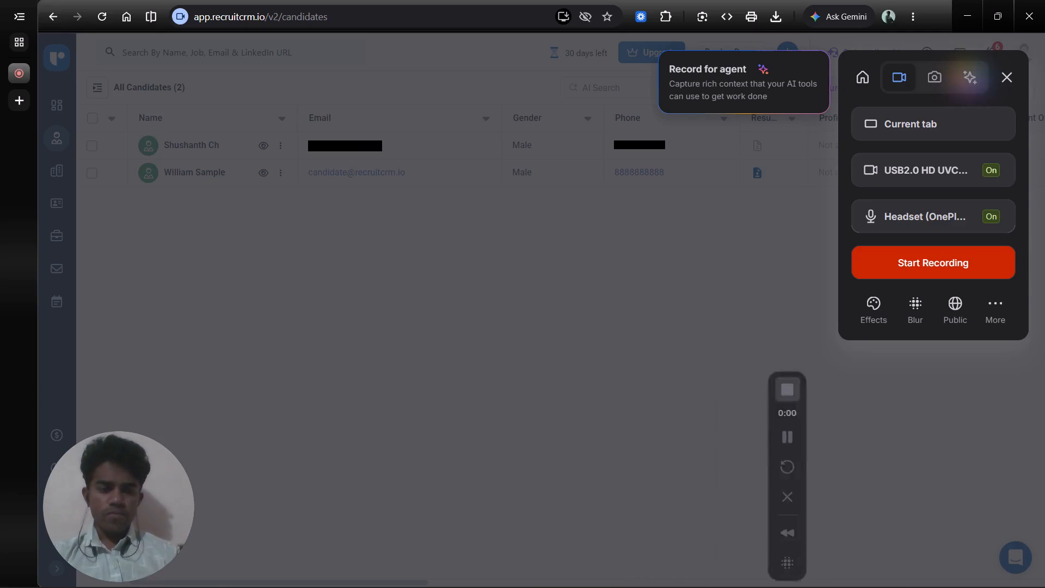
left_click_drag(852, 381, 1022, 353)
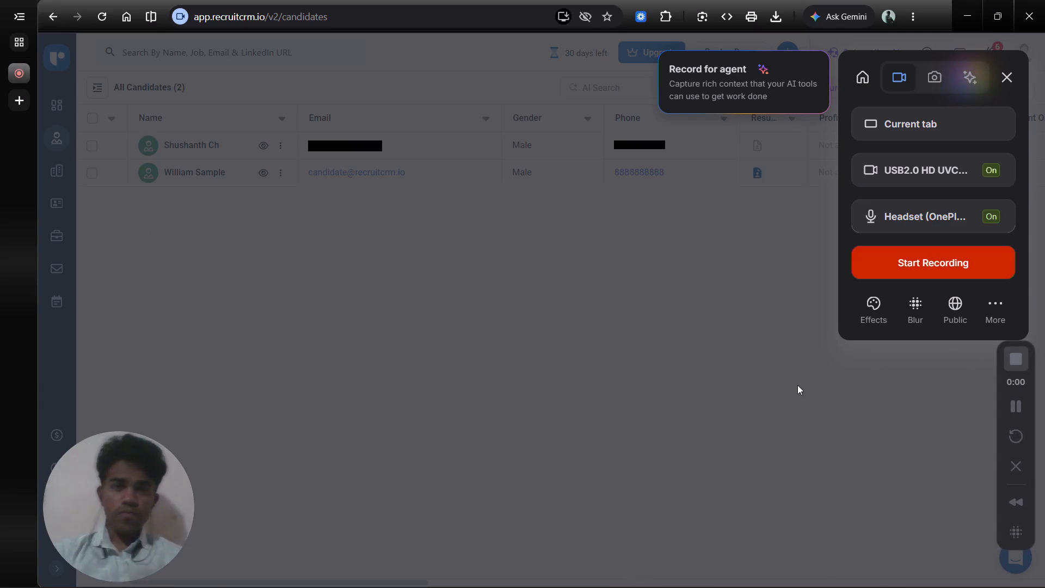
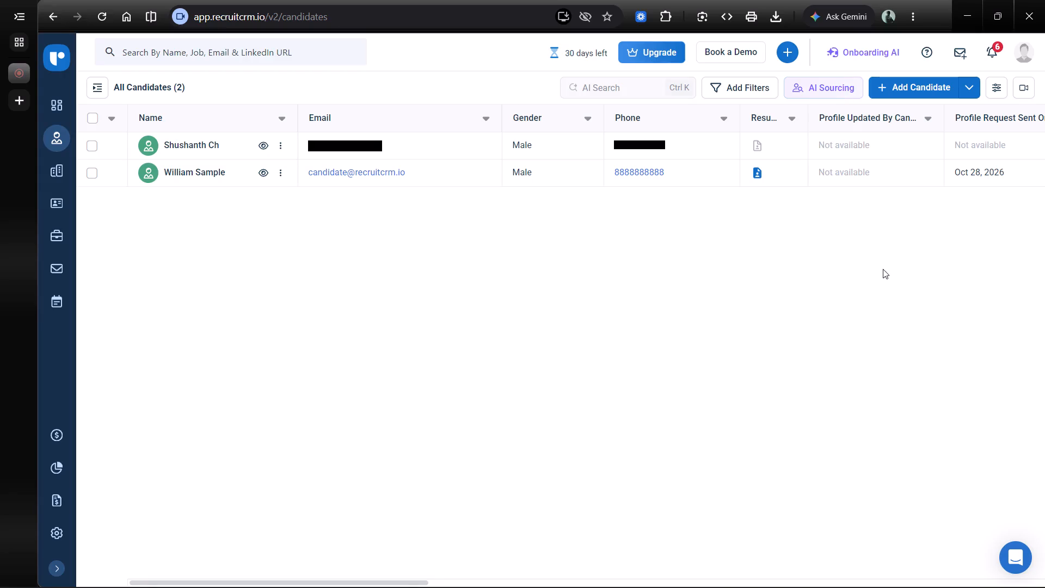
Reopen the Loom recorder on the candidates list and move its floating recording controls just beneath the recording setup panel.
left_click(635, 14)
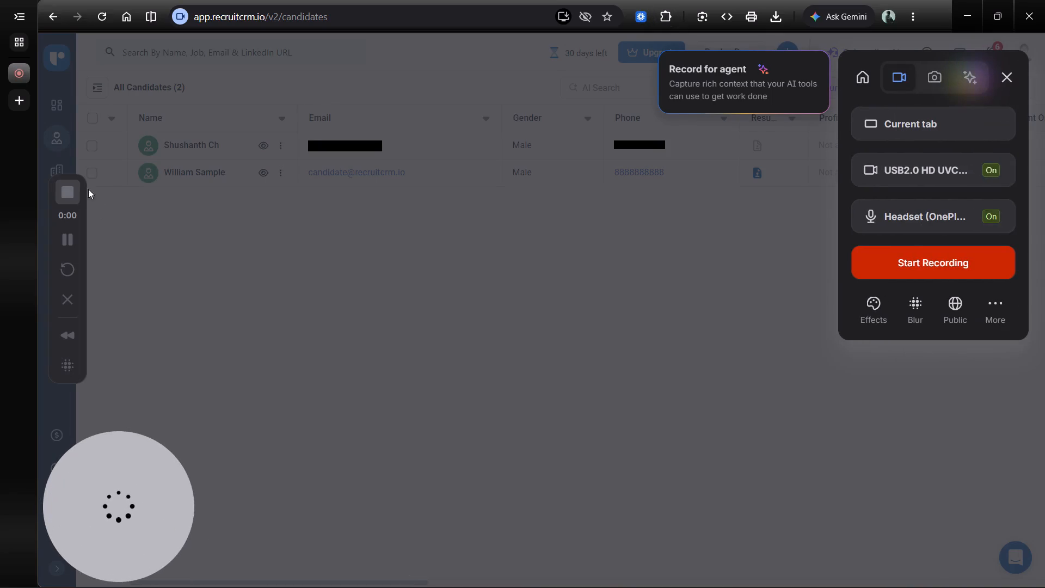
left_click_drag(74, 188, 871, 335)
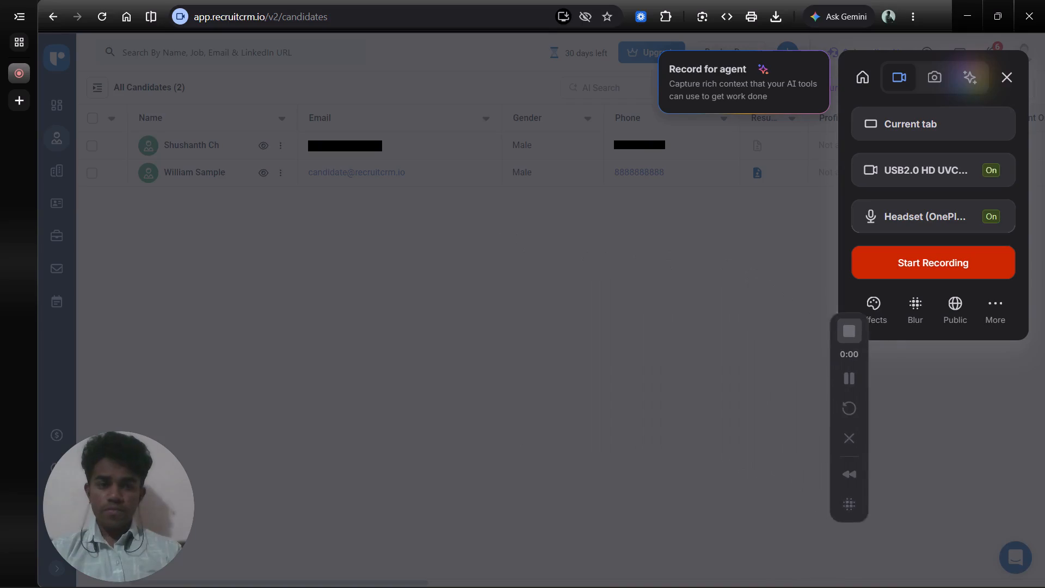
left_click_drag(871, 335, 1041, 370)
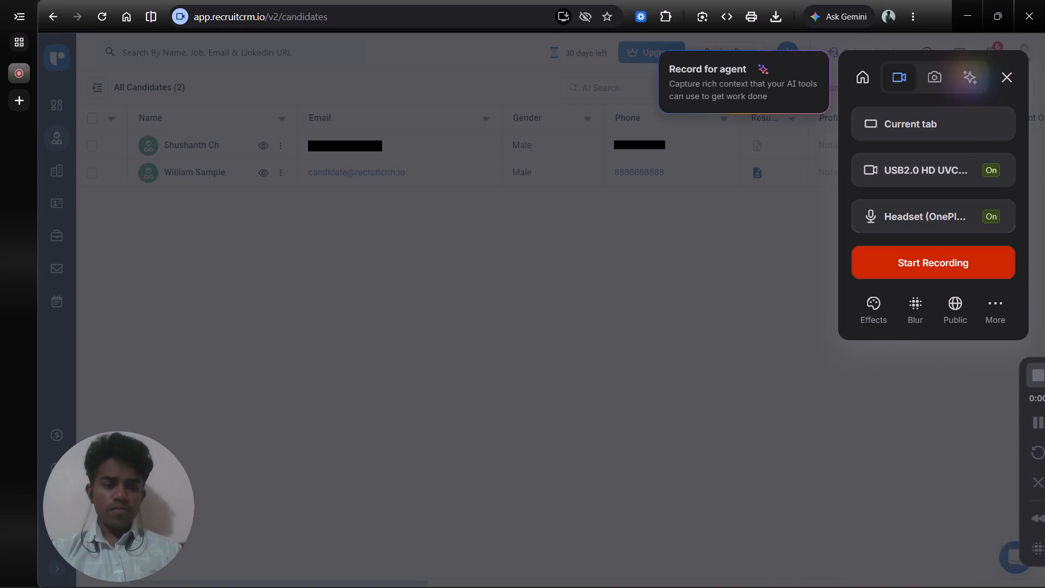
left_click_drag(1041, 370, 1013, 365)
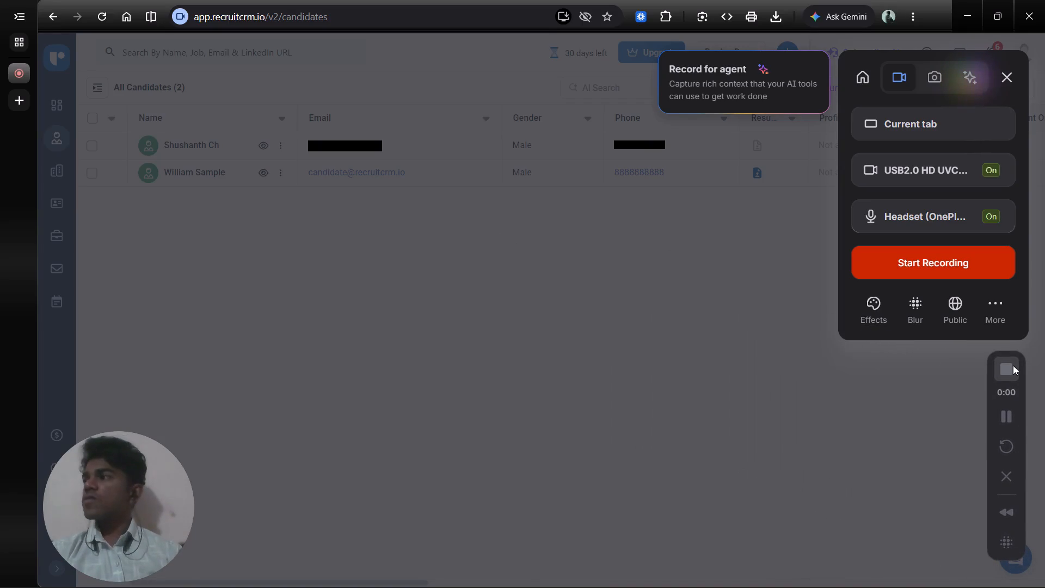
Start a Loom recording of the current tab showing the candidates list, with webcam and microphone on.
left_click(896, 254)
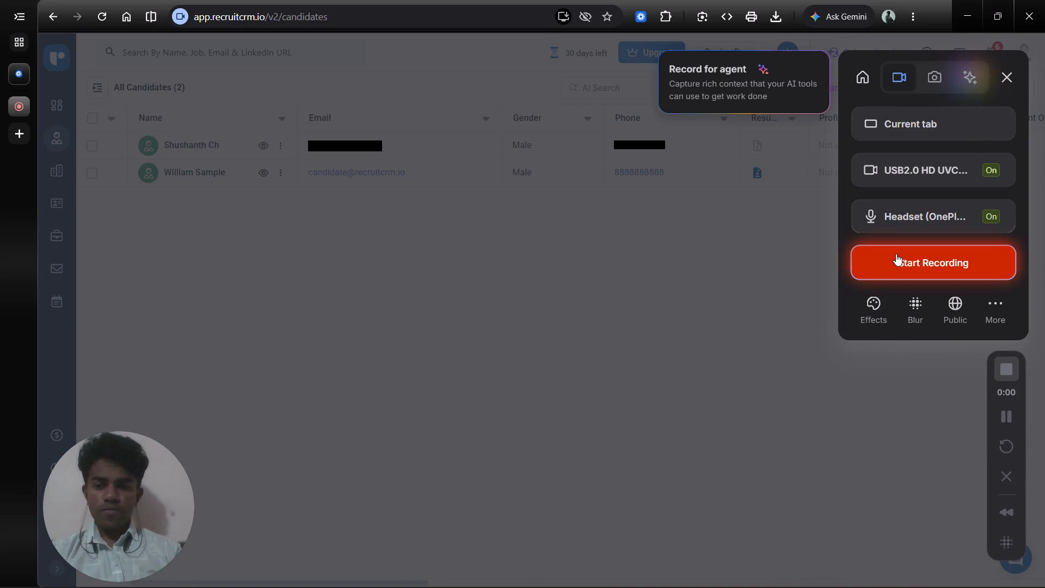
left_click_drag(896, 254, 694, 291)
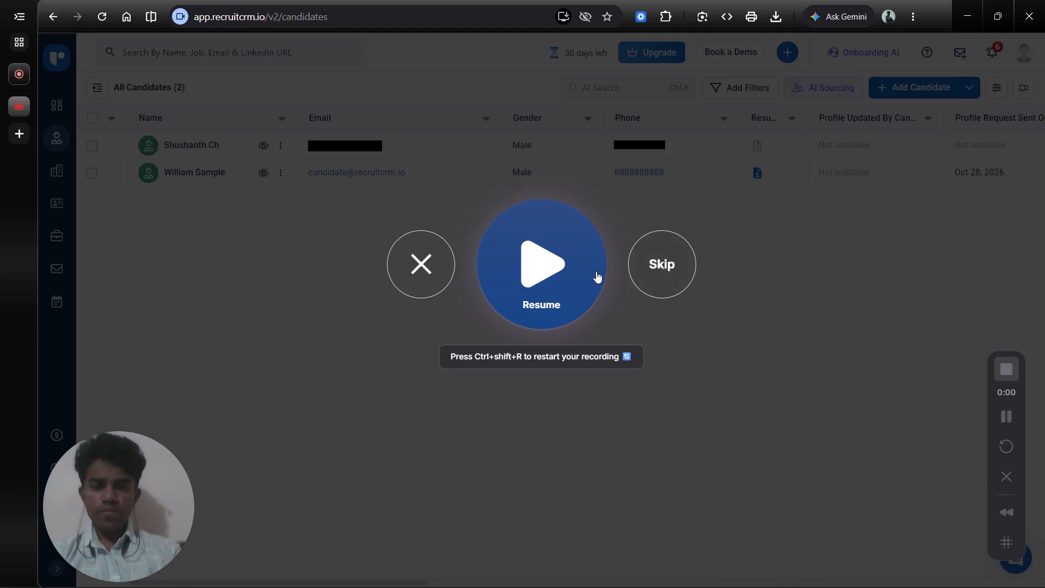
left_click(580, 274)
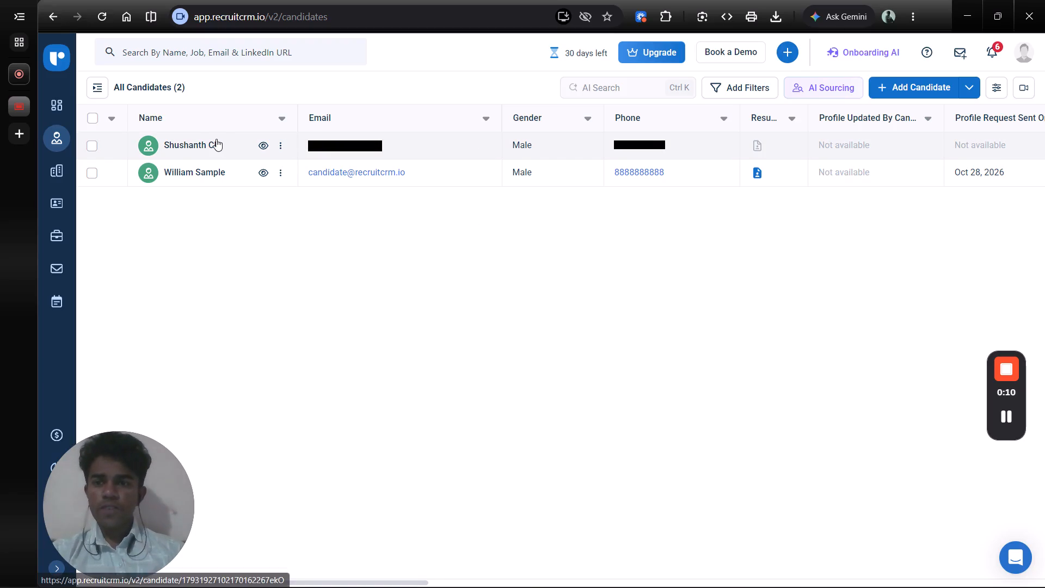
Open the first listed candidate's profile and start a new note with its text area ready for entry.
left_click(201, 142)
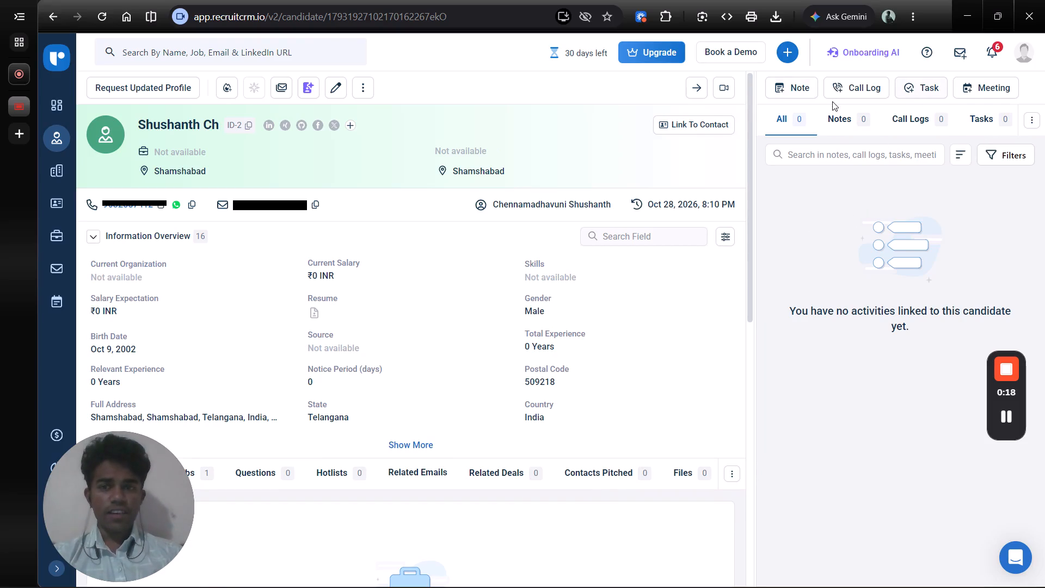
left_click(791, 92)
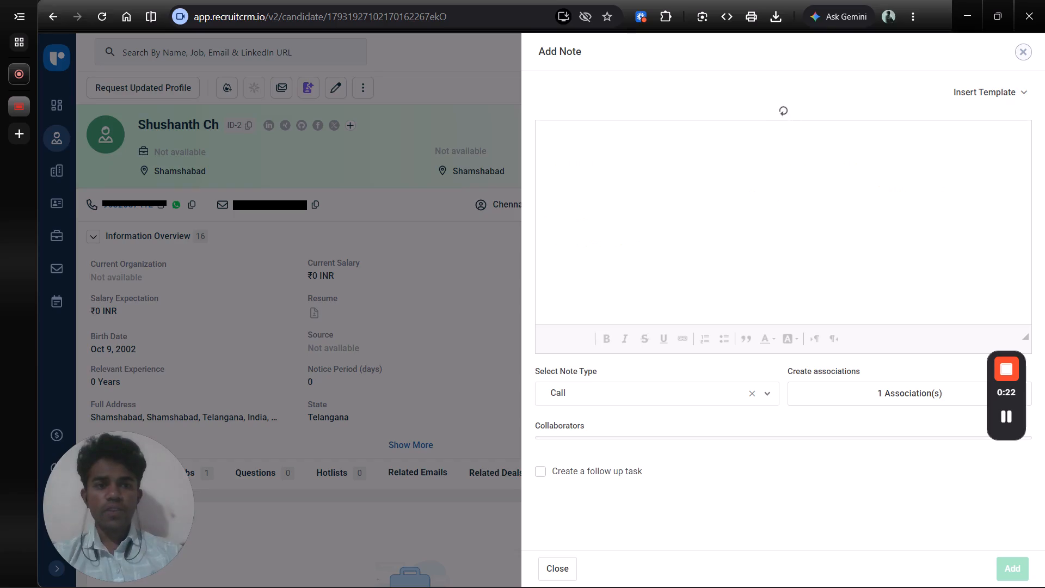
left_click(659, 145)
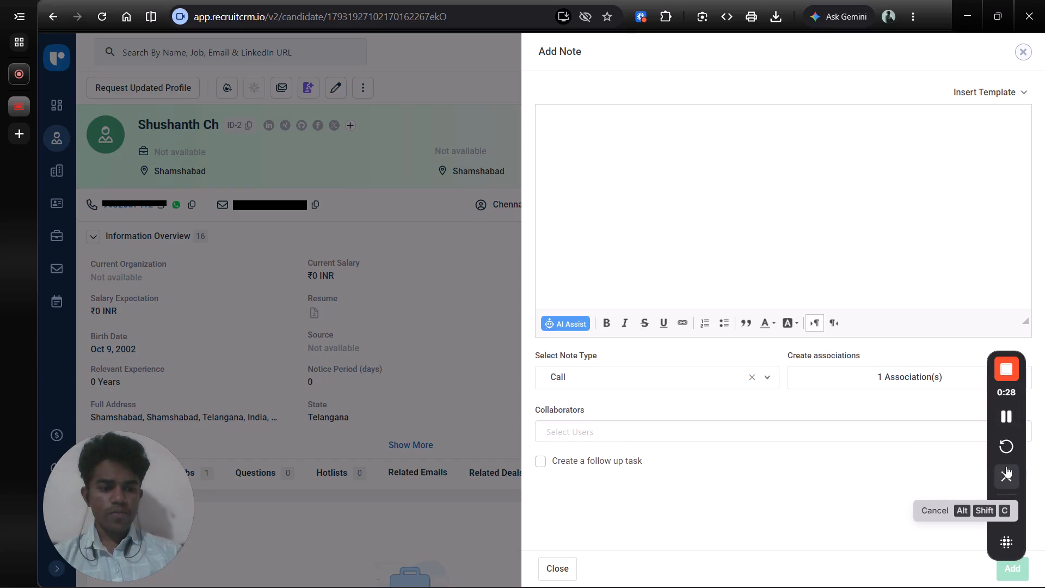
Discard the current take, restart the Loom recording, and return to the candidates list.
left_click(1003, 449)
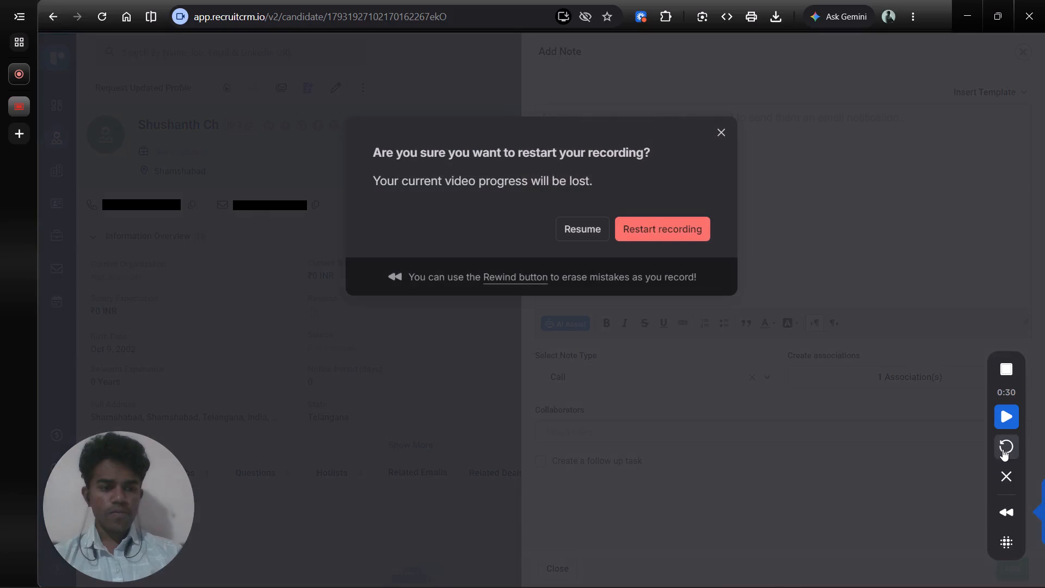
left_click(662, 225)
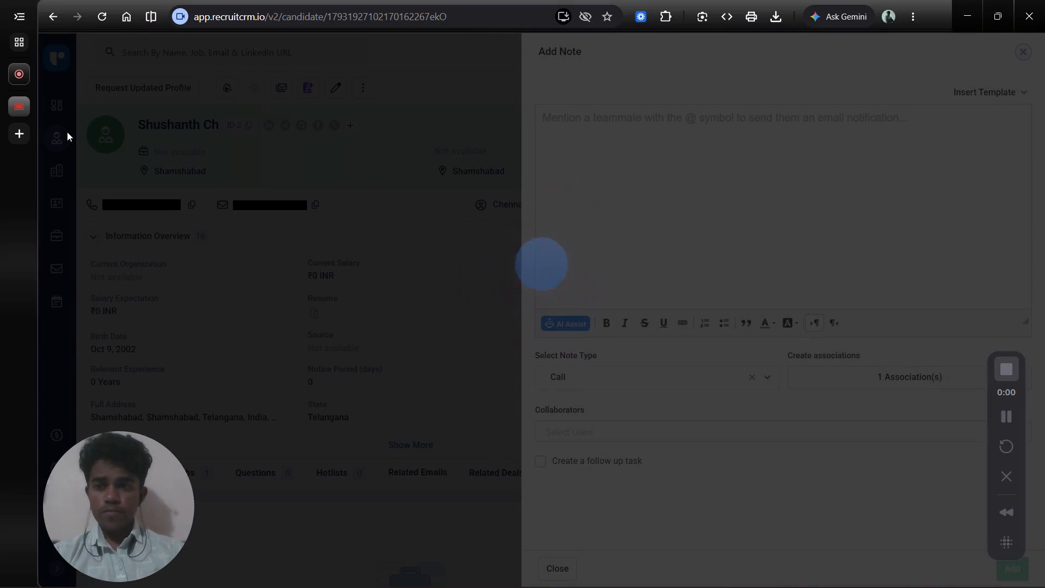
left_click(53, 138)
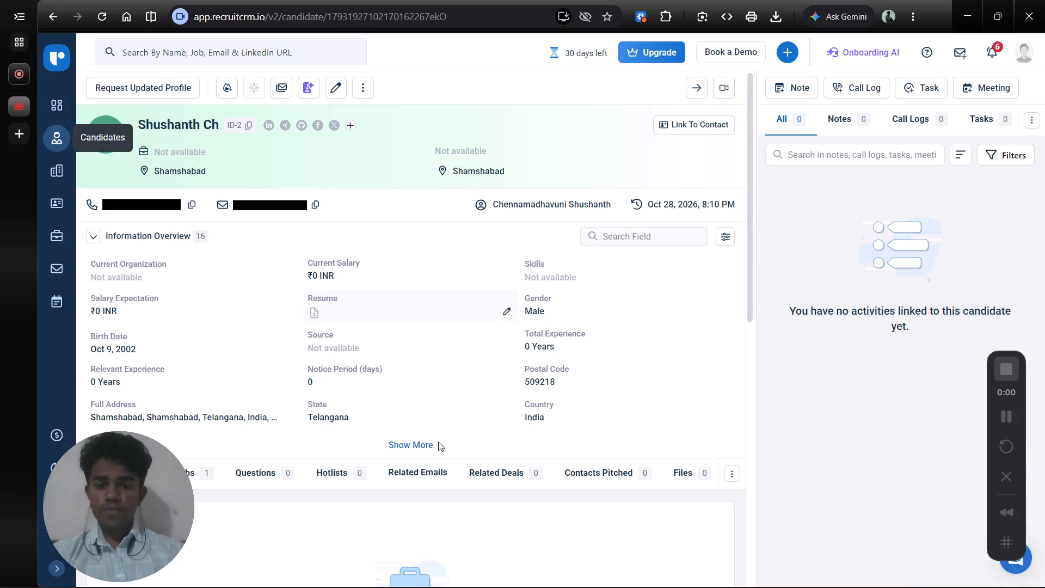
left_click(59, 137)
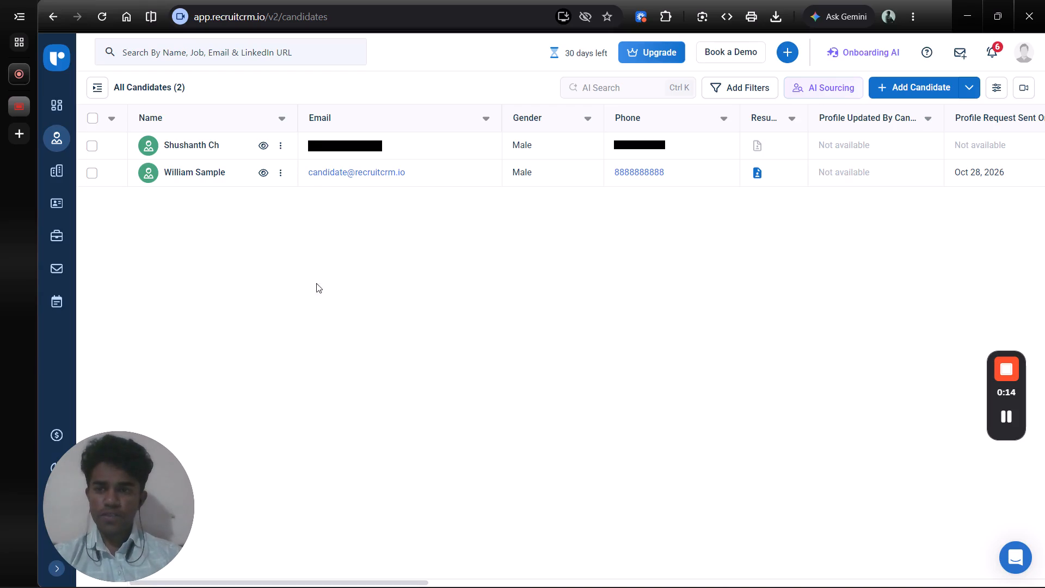
Add a Call note reading "feedback is pending" to the first listed candidate's profile.
left_click(184, 149)
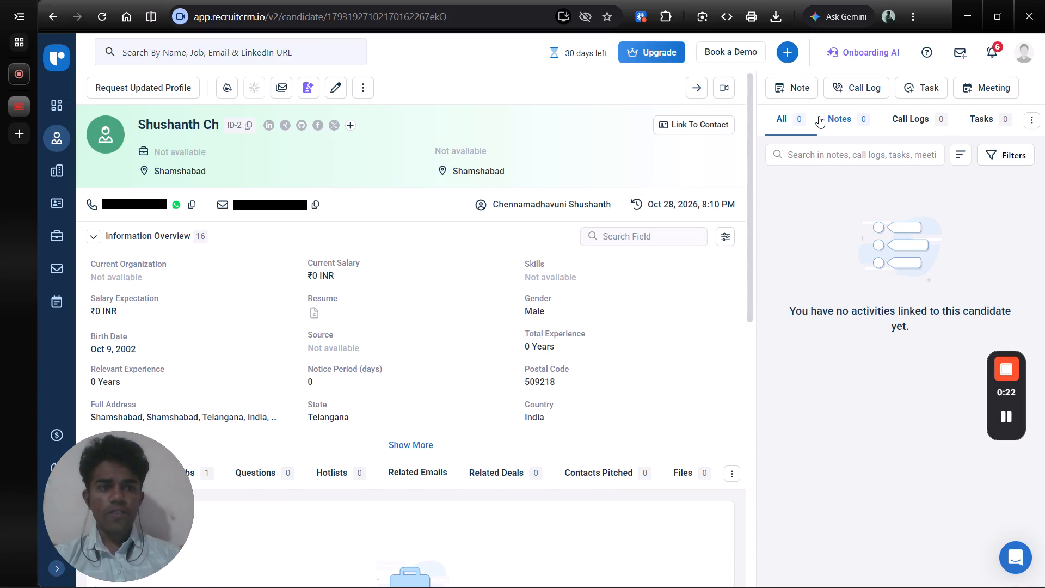
left_click(785, 87)
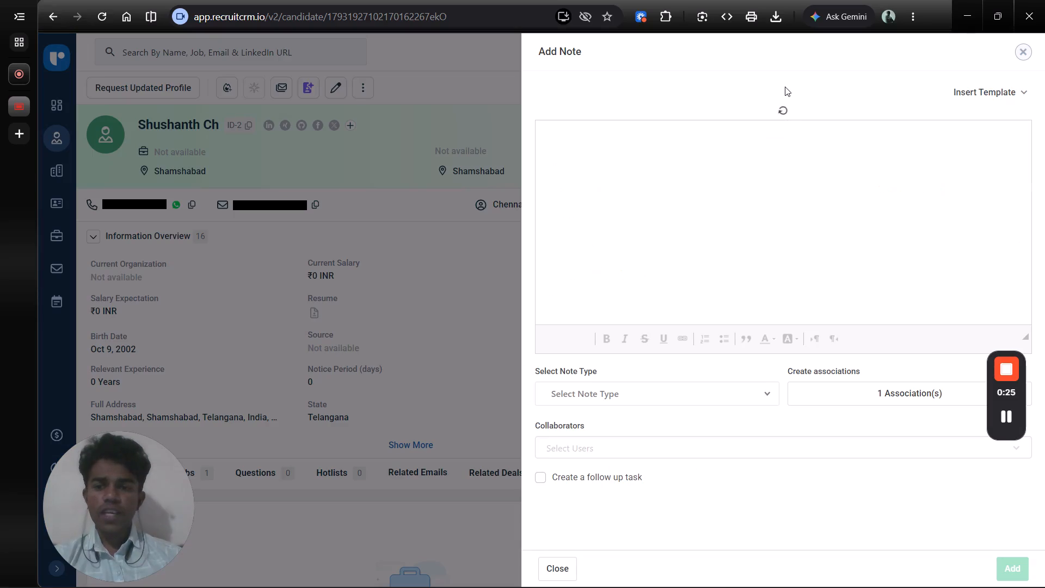
left_click(663, 184)
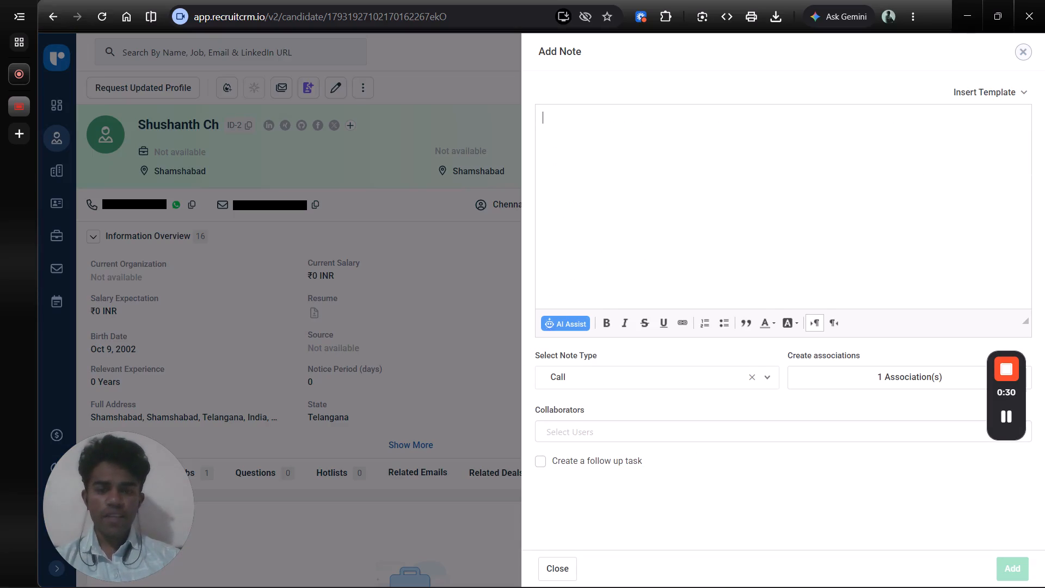
key("ctrl+v")
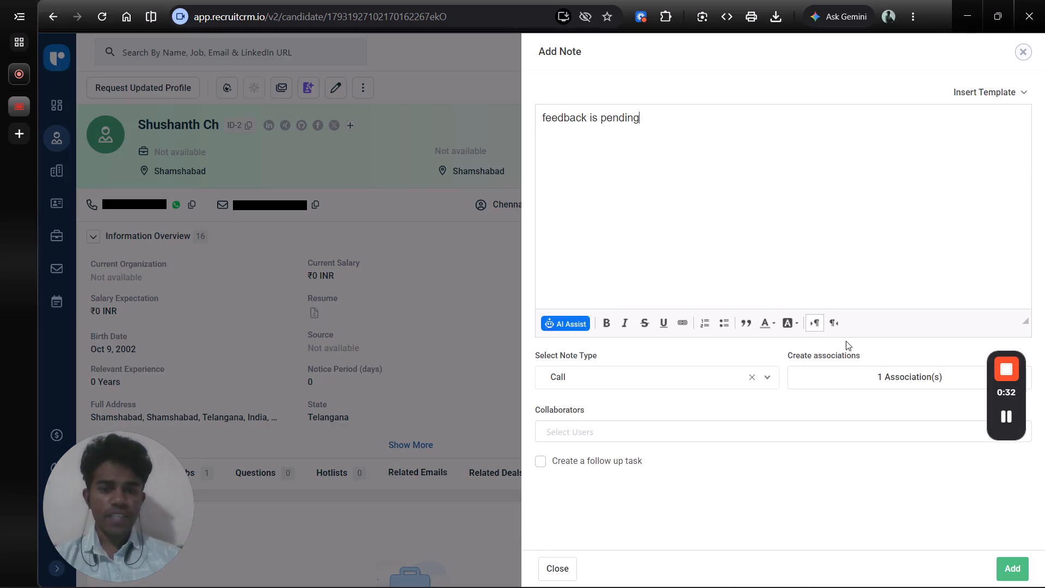
left_click(1017, 569)
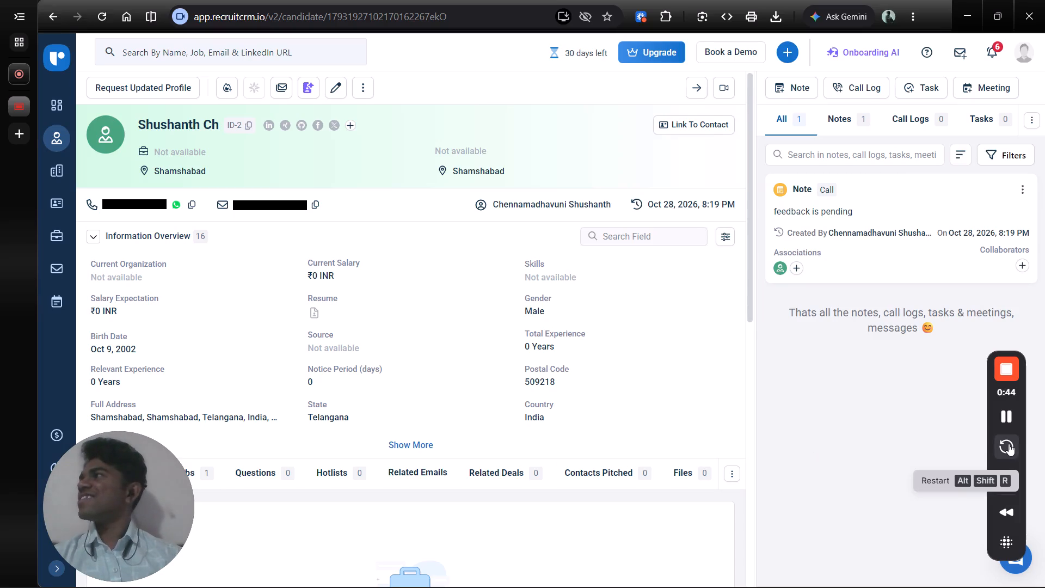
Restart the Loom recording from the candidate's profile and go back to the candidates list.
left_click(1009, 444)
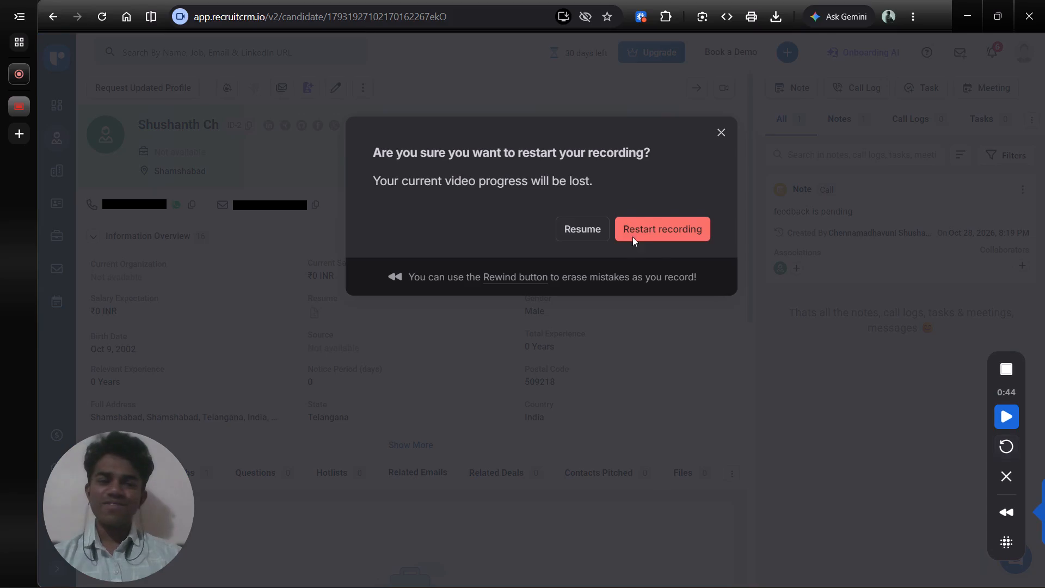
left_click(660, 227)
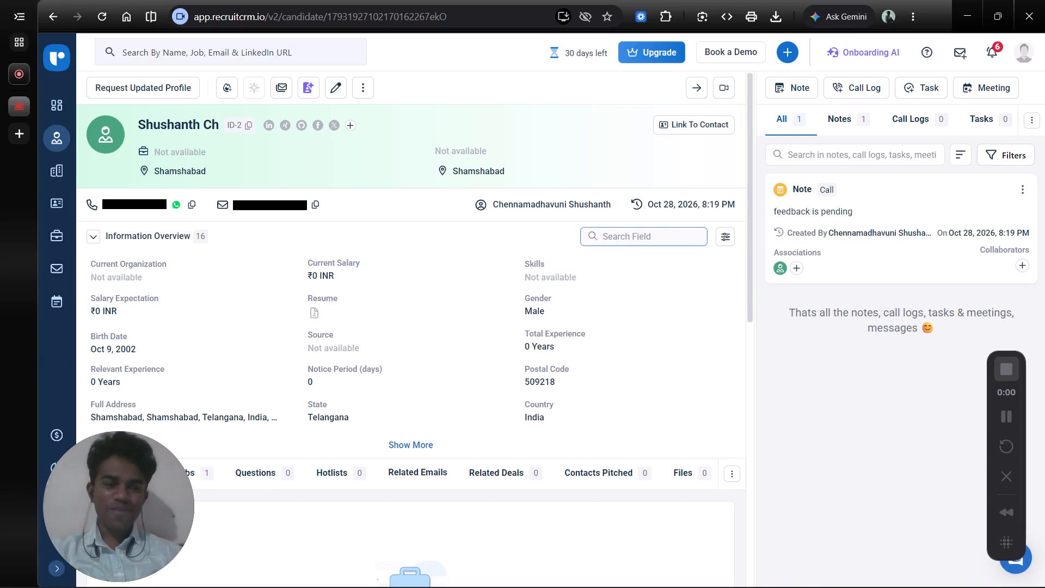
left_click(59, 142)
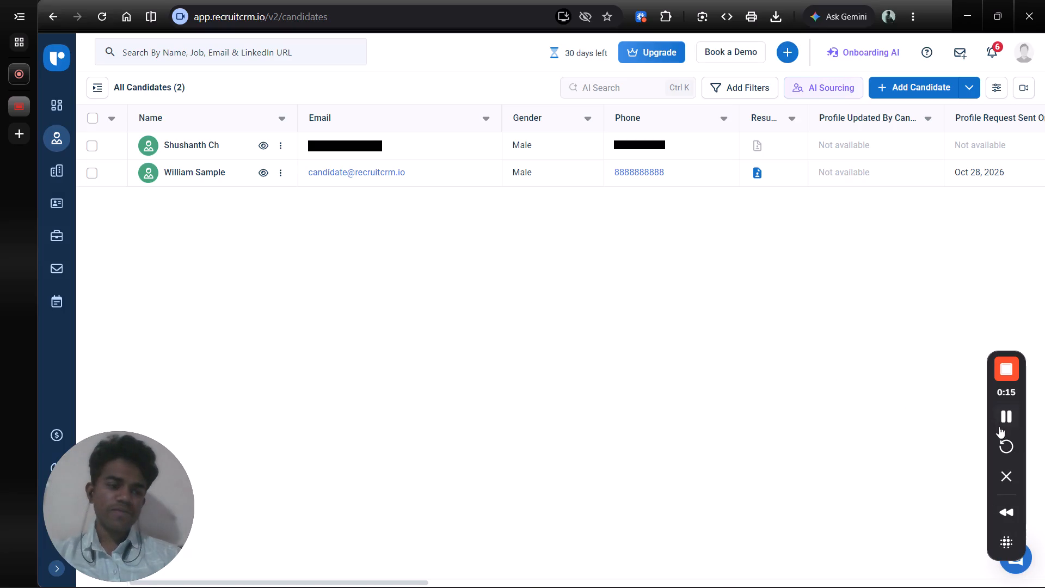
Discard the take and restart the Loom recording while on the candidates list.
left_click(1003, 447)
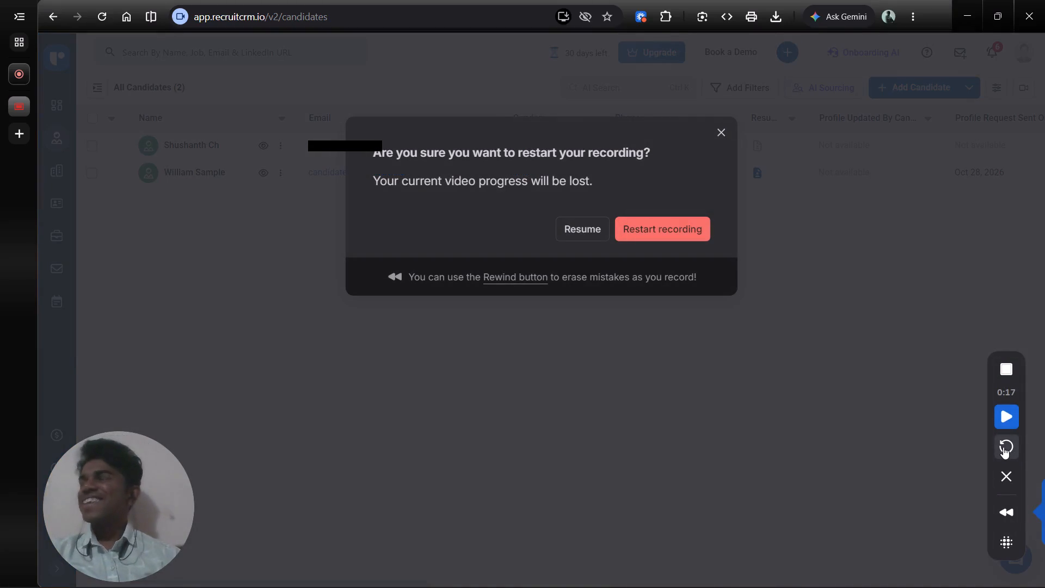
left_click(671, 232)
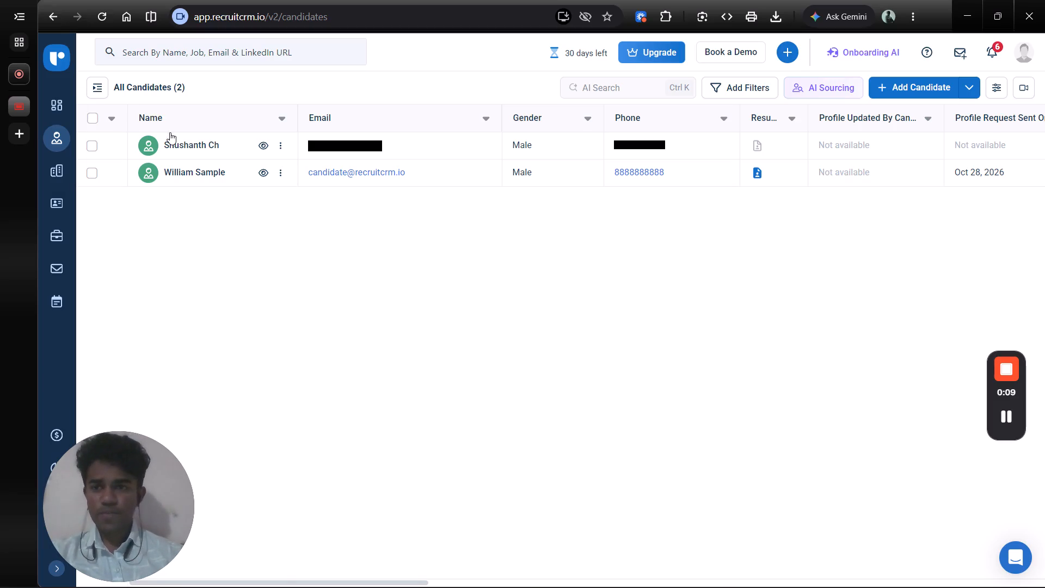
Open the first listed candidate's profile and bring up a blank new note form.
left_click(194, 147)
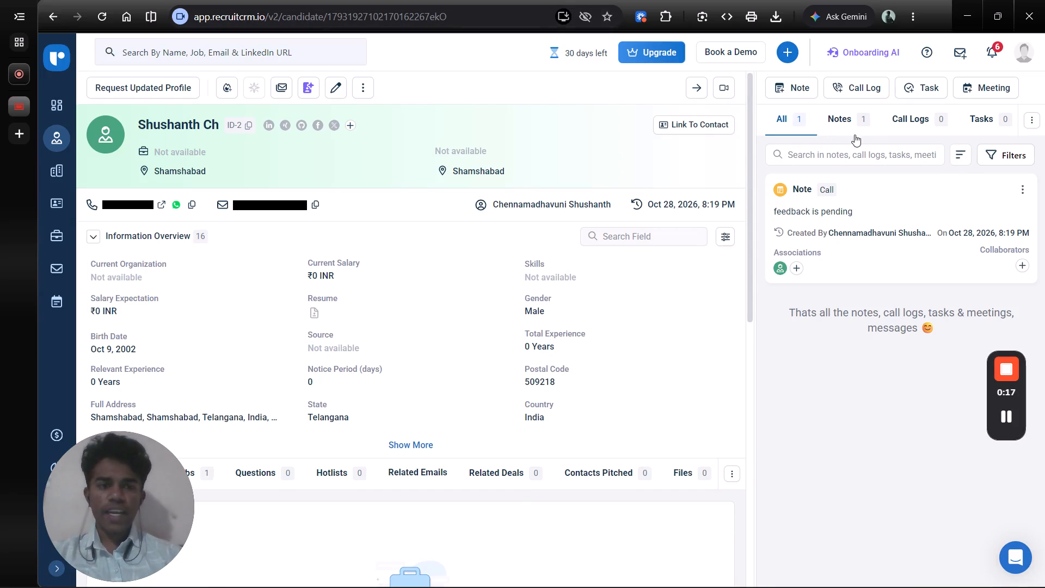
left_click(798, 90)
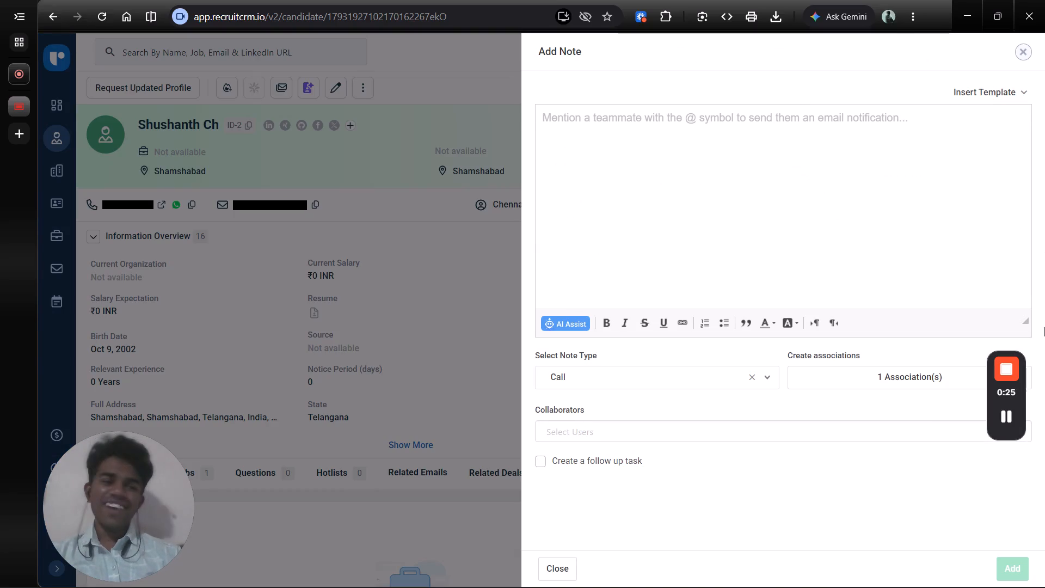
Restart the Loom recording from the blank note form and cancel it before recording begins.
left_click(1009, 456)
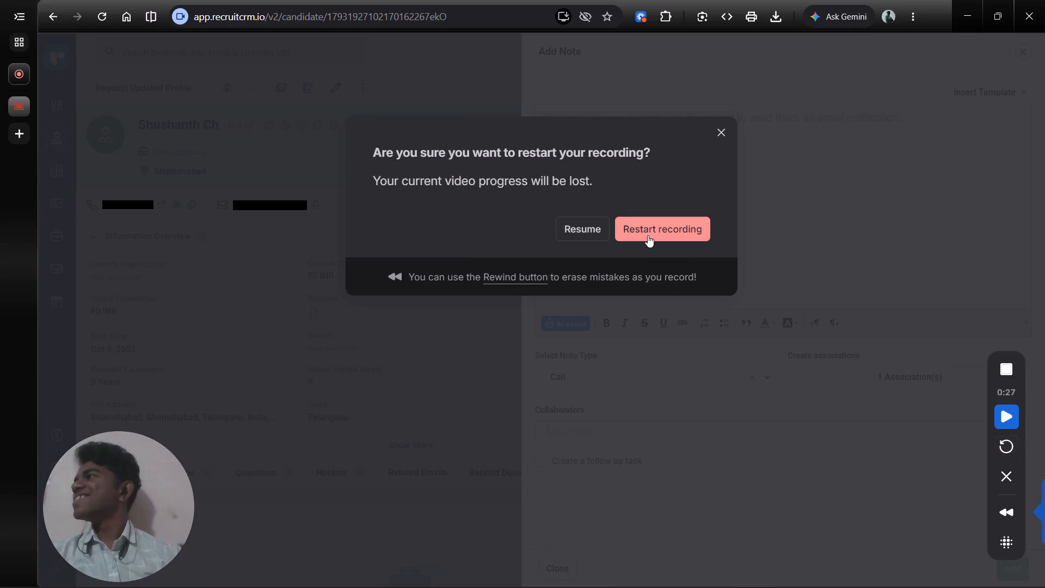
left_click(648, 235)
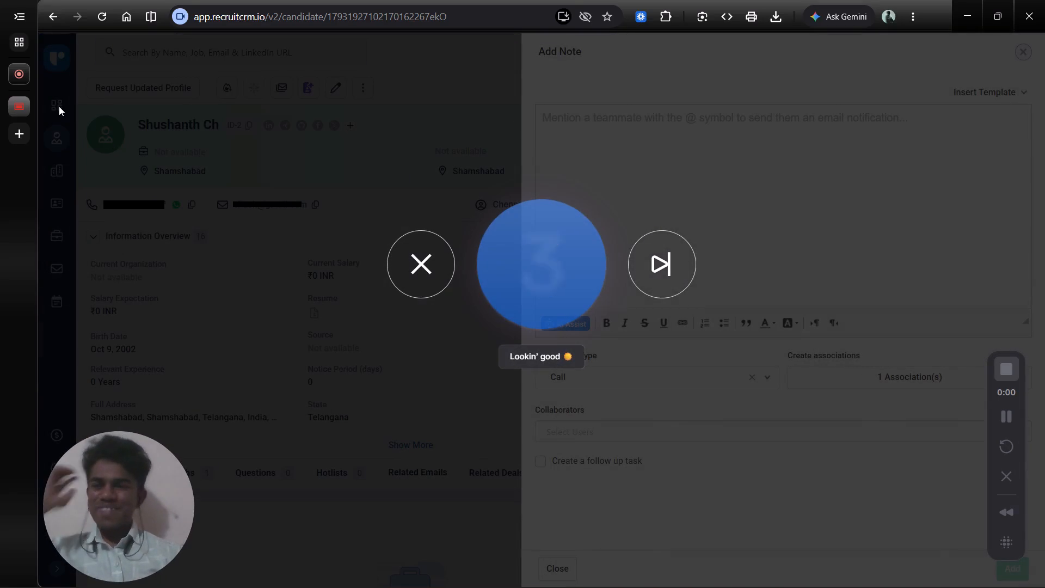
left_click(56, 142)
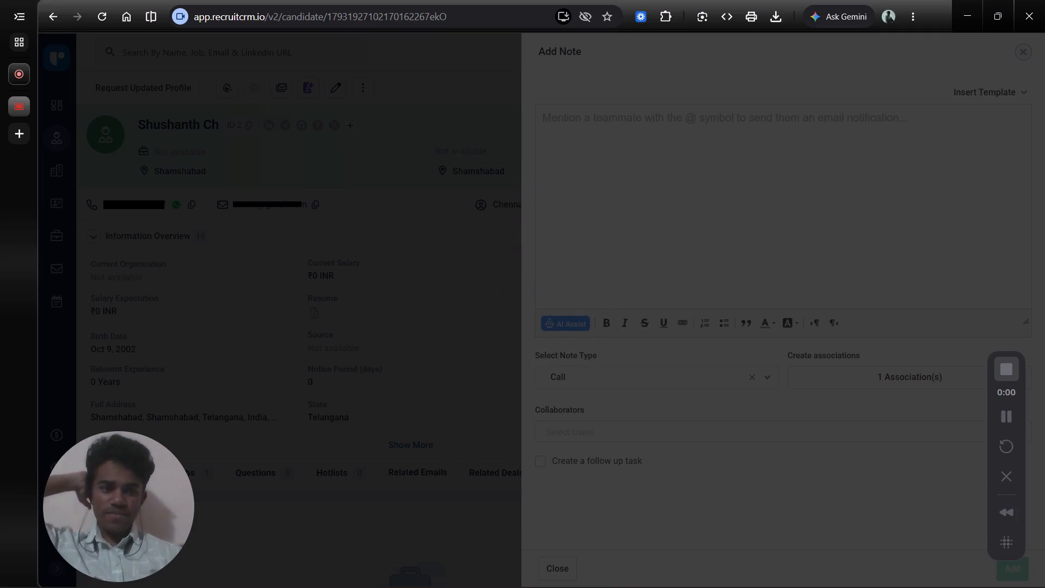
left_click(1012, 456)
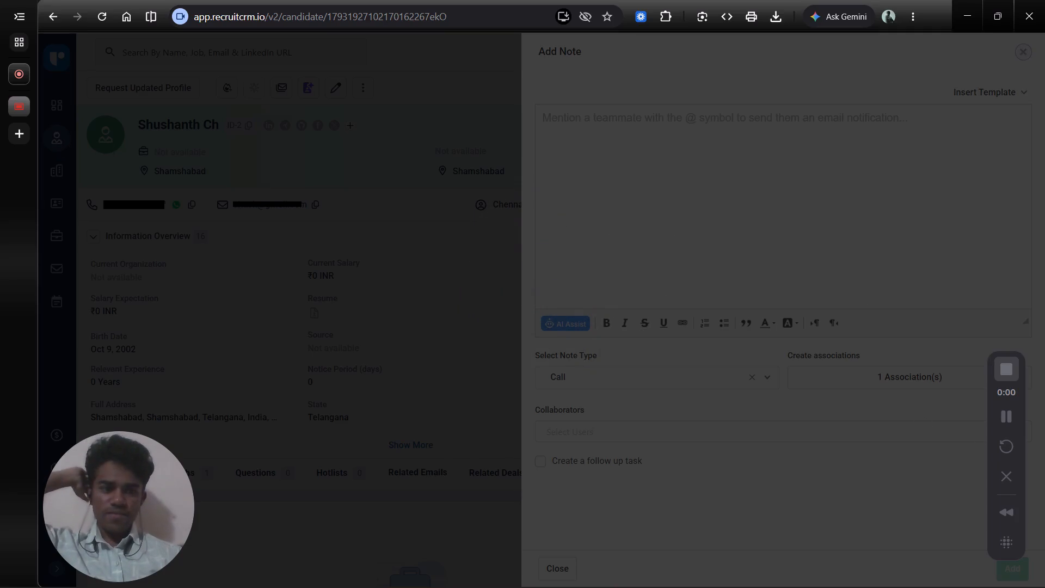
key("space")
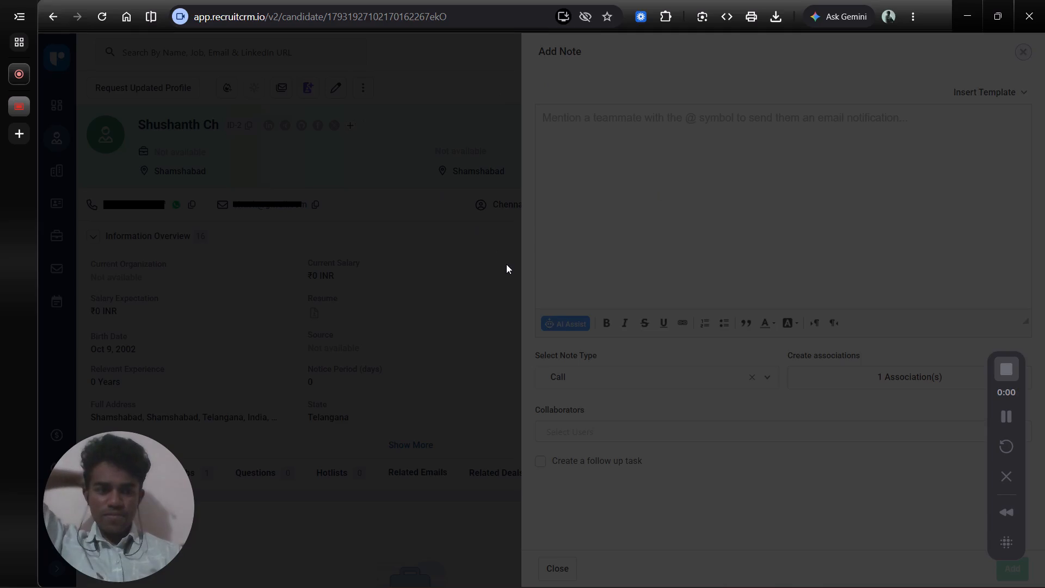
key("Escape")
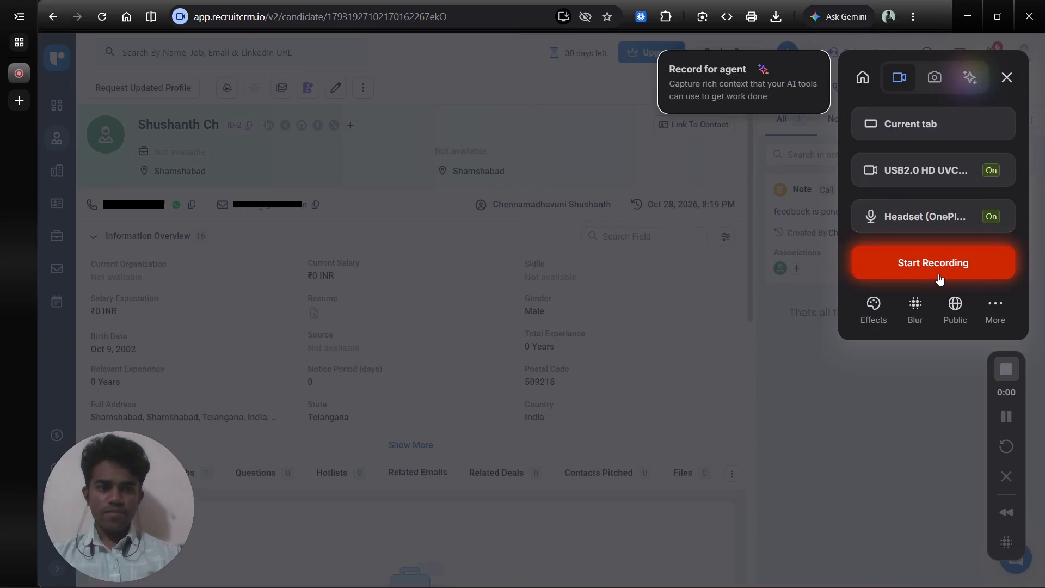
Start a fresh Loom recording of the current tab with webcam and microphone, and go to the candidates list.
left_click(938, 274)
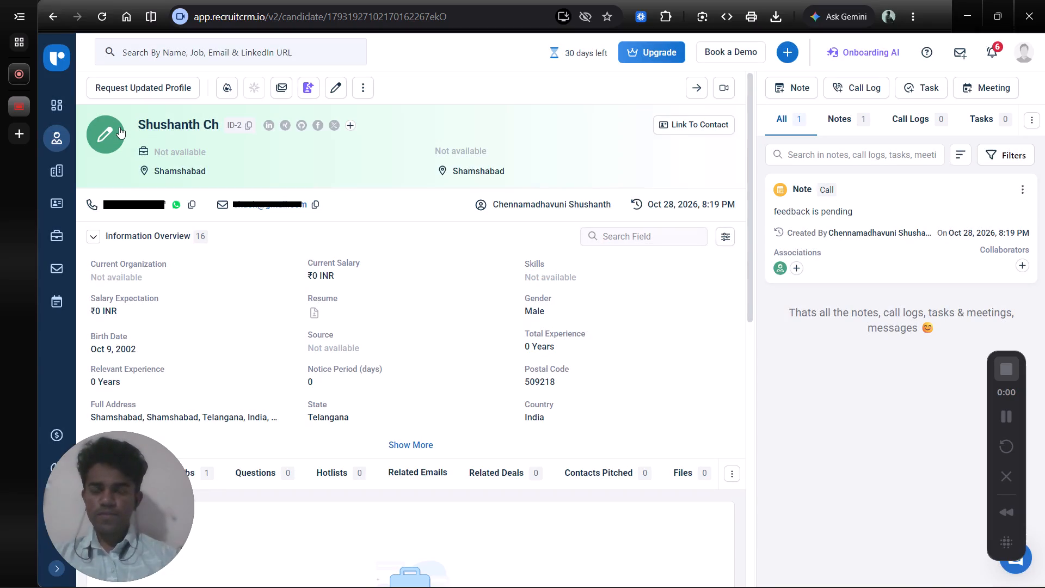
left_click(64, 138)
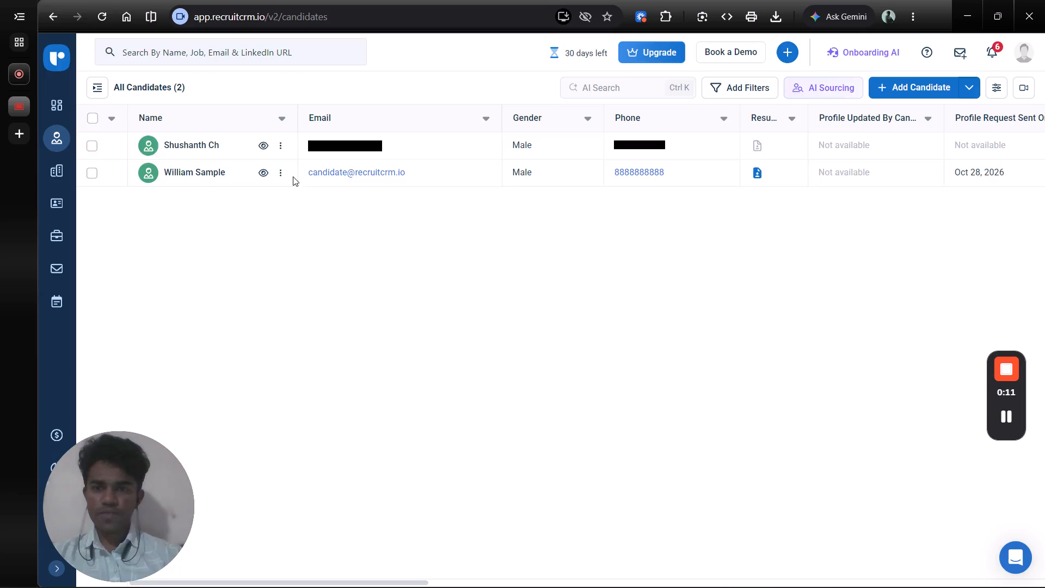
Open the first listed candidate's profile and add a note reading "feedback is pending".
left_click(189, 144)
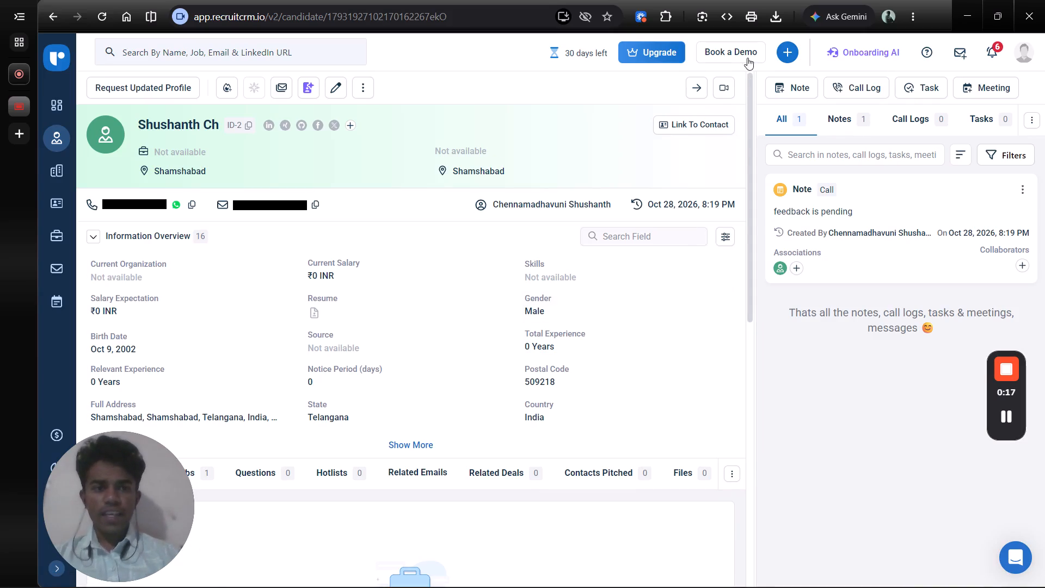
left_click(804, 93)
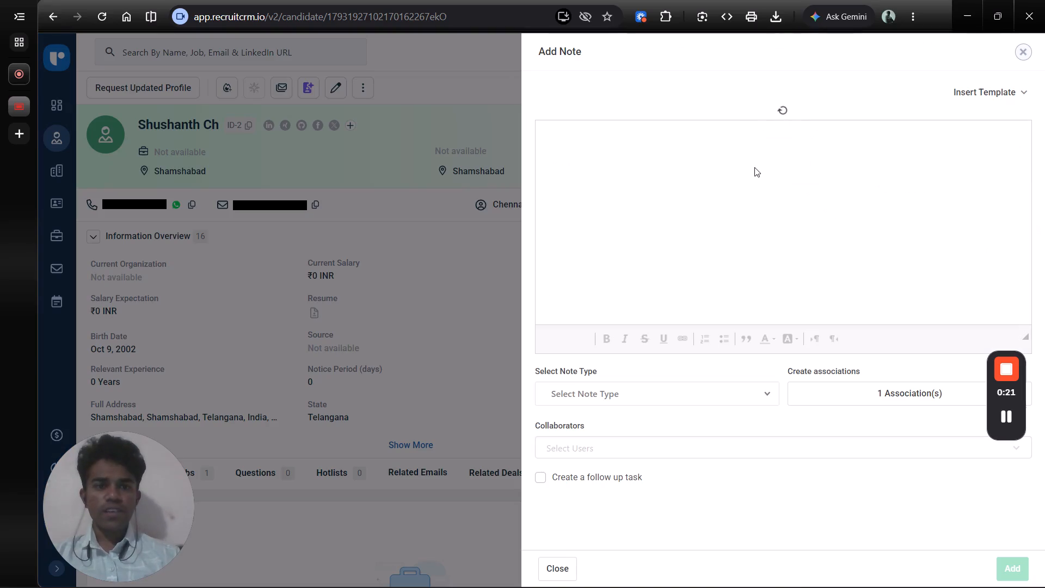
left_click(741, 168)
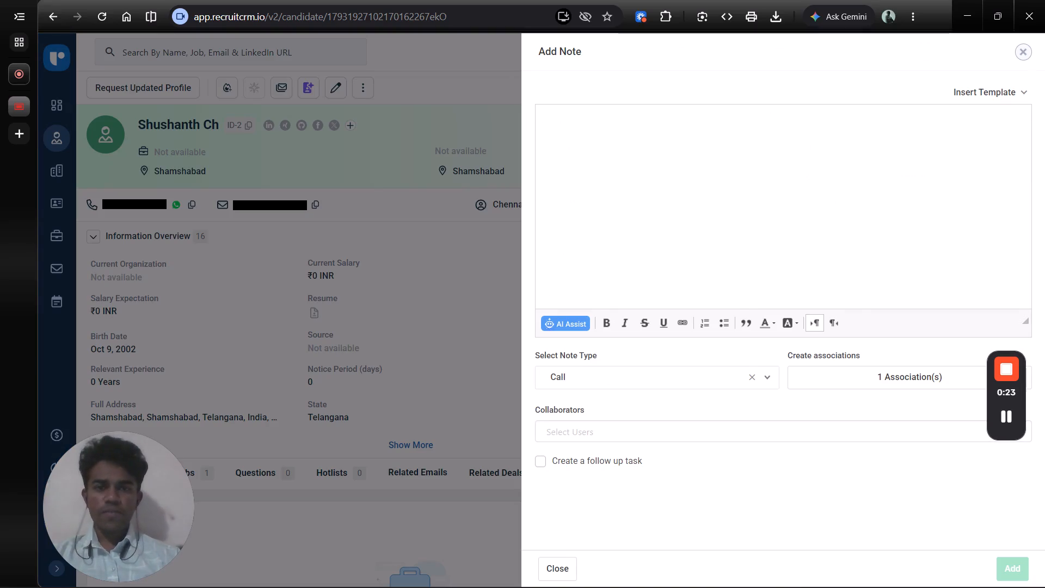
key("ctrl+v")
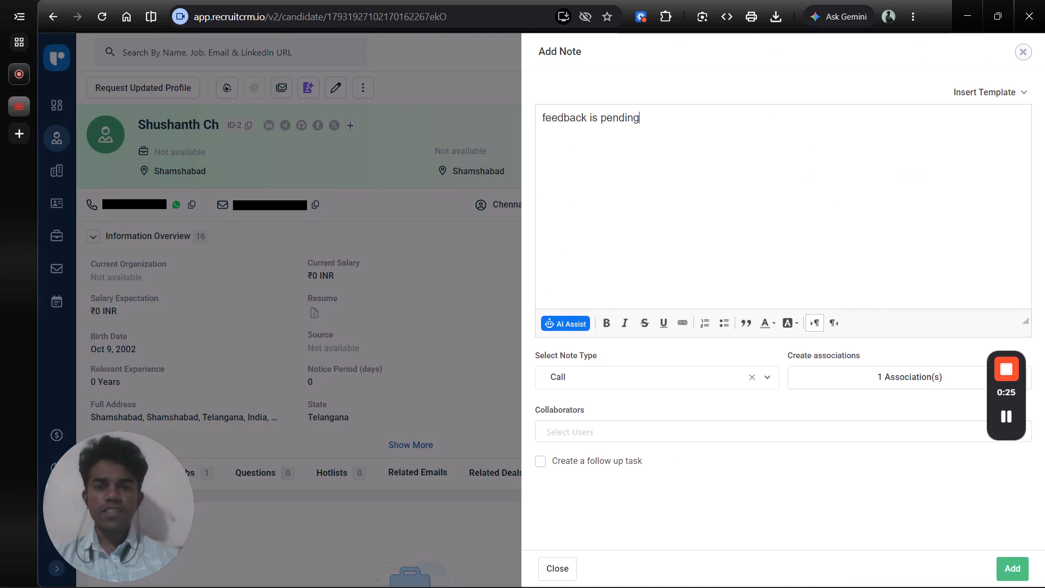
left_click(1017, 574)
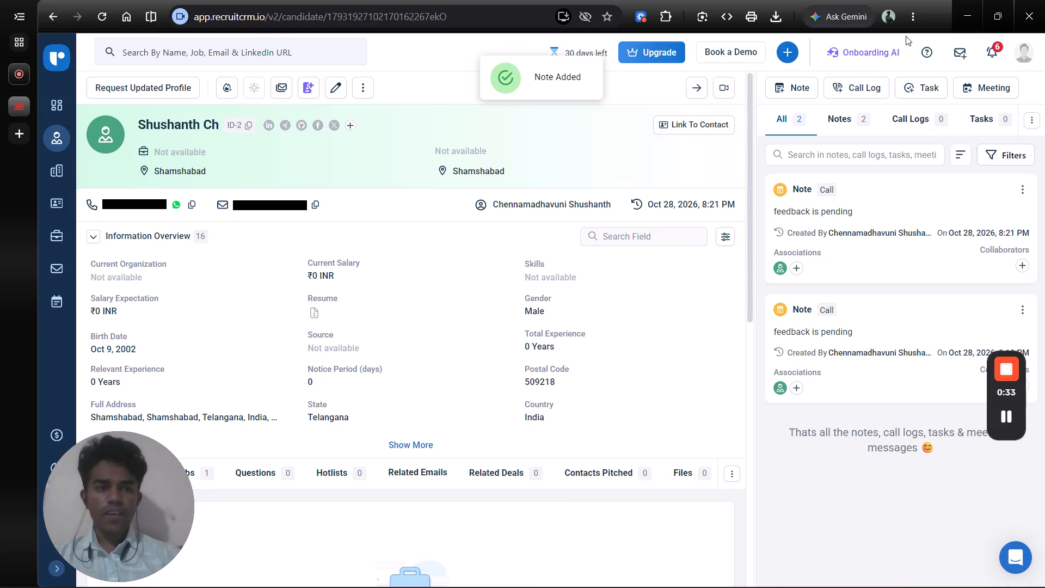
Add a follow-up task titled "feedback is pending" to the candidate's profile.
left_click(909, 93)
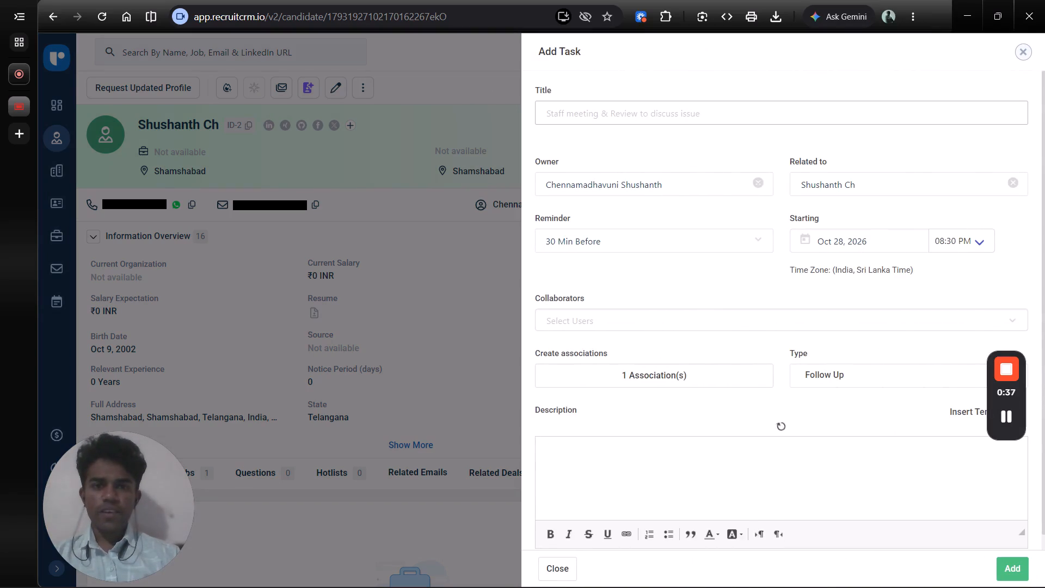
left_click(613, 109)
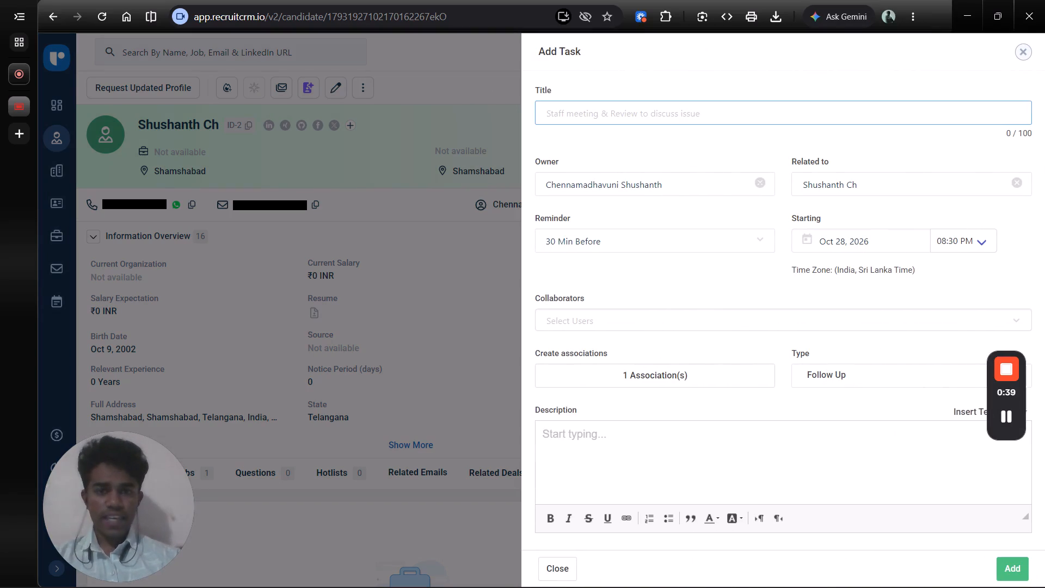
key("ctrl+v")
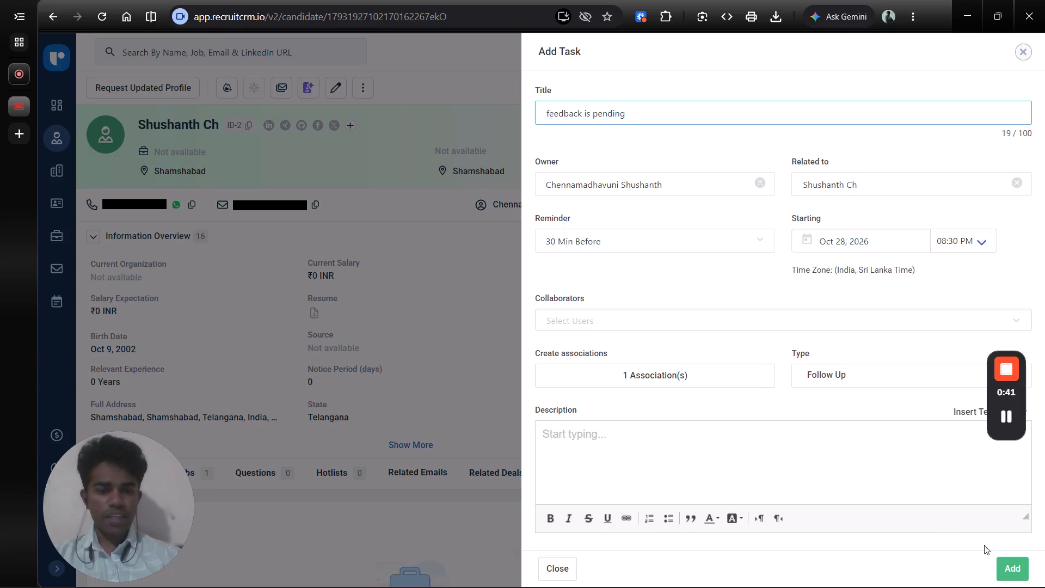
left_click(1010, 558)
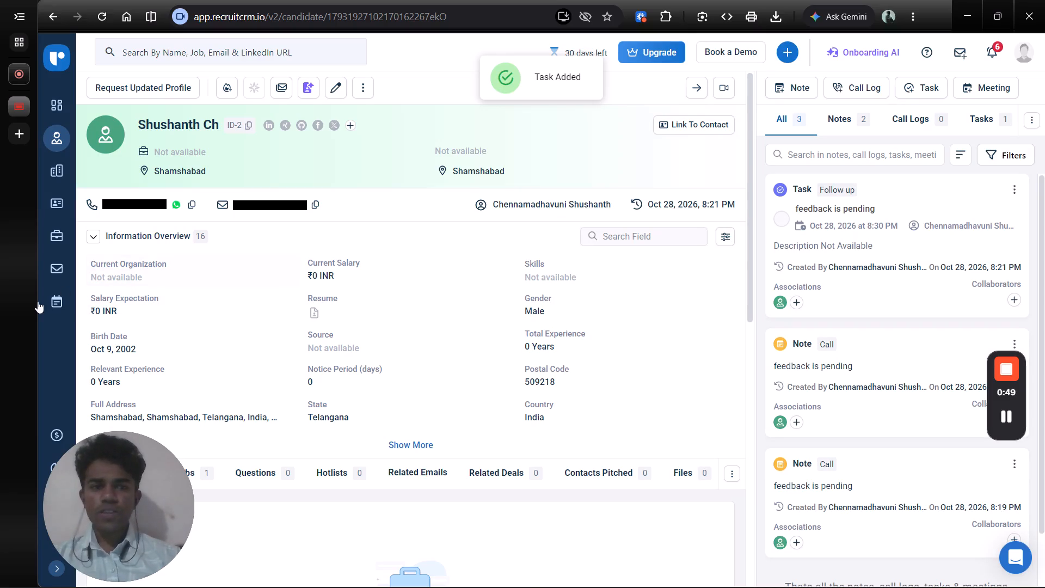
Show the tasks and meetings page with the day's incomplete tasks, and finish the Loom recording.
left_click(57, 300)
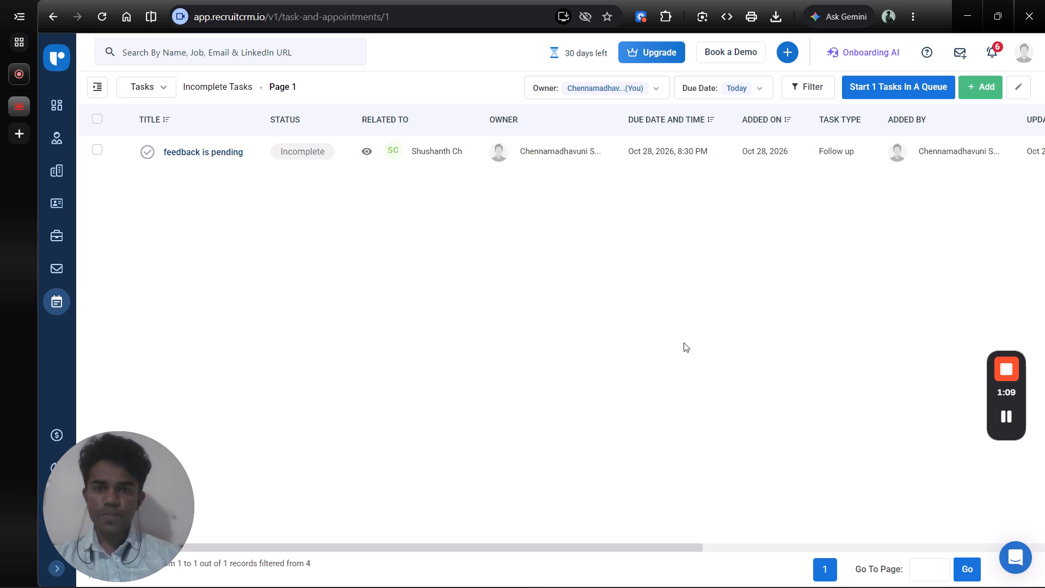
left_click(996, 367)
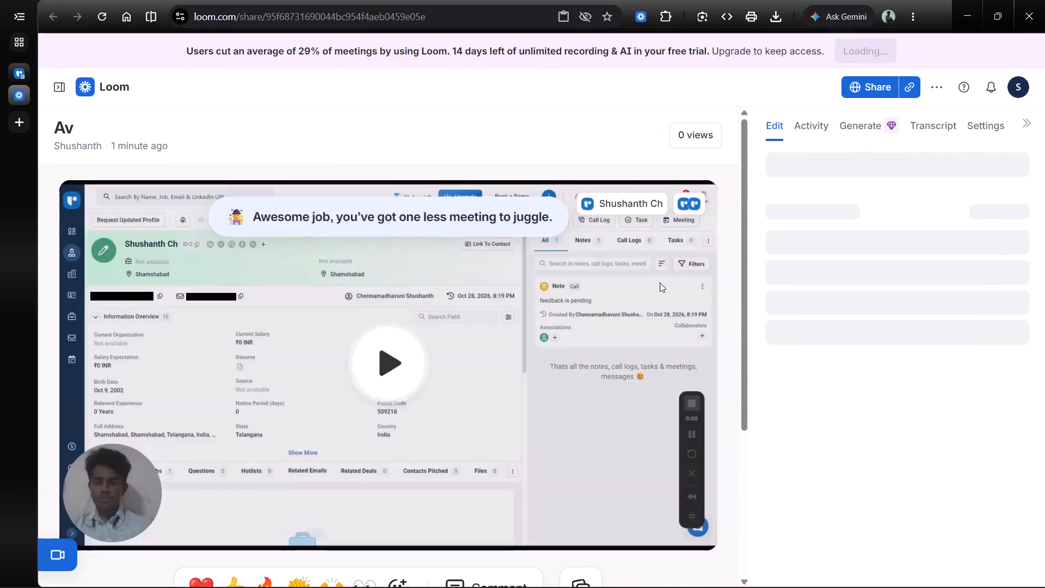
Open the new recording in the Loom video editor and trim its start to about 0:05.
scroll(623, 231, "down", 1)
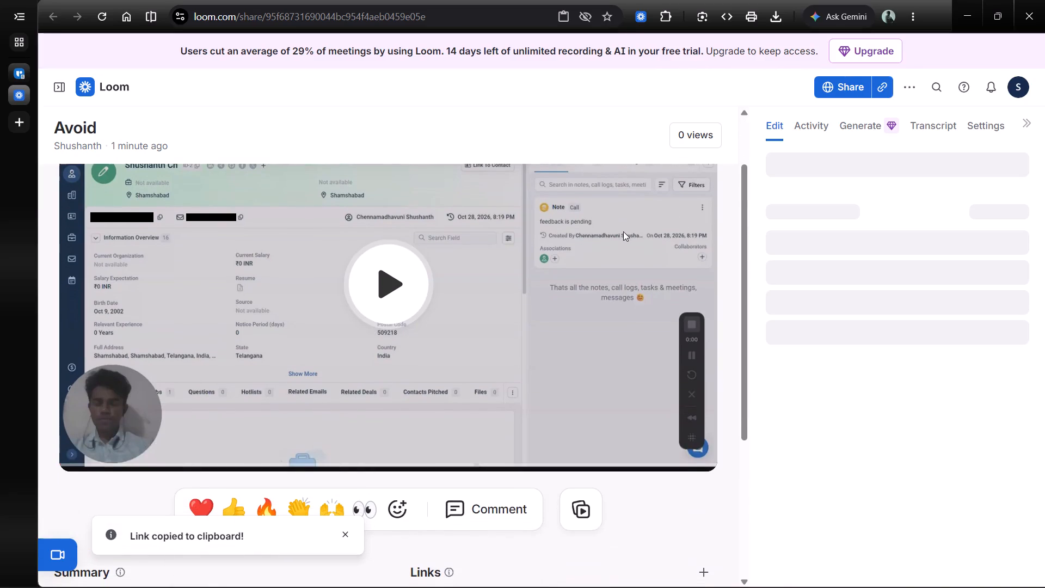
left_click(846, 225)
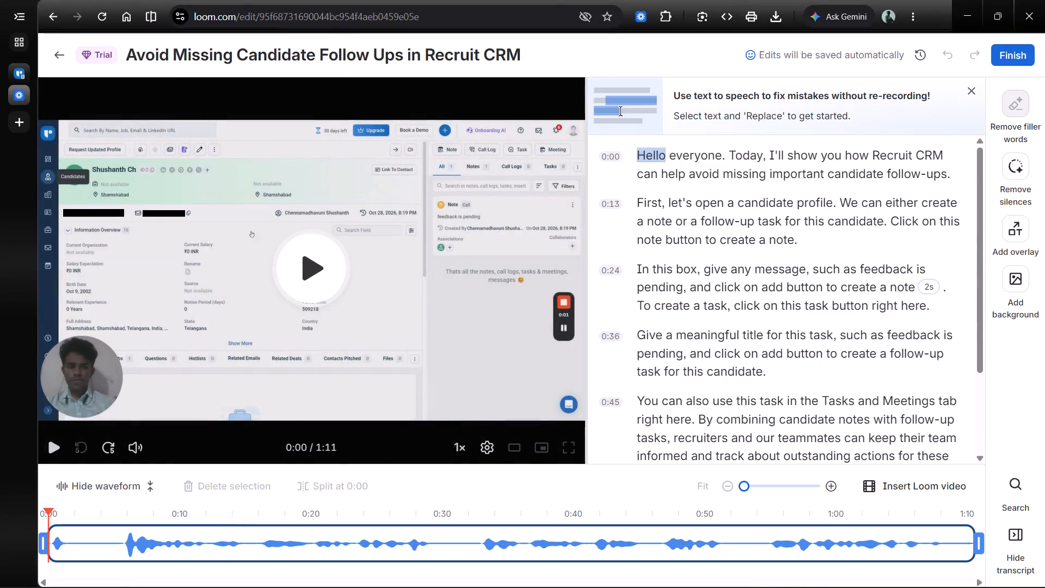
left_click_drag(48, 514, 121, 522)
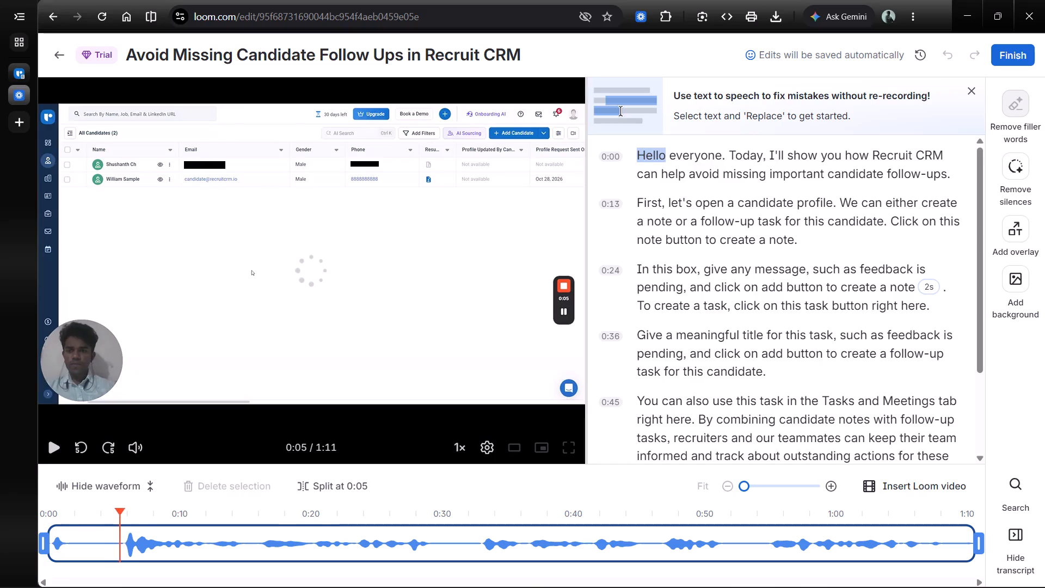
left_click_drag(121, 522, 113, 520)
left_click_drag(45, 546, 110, 554)
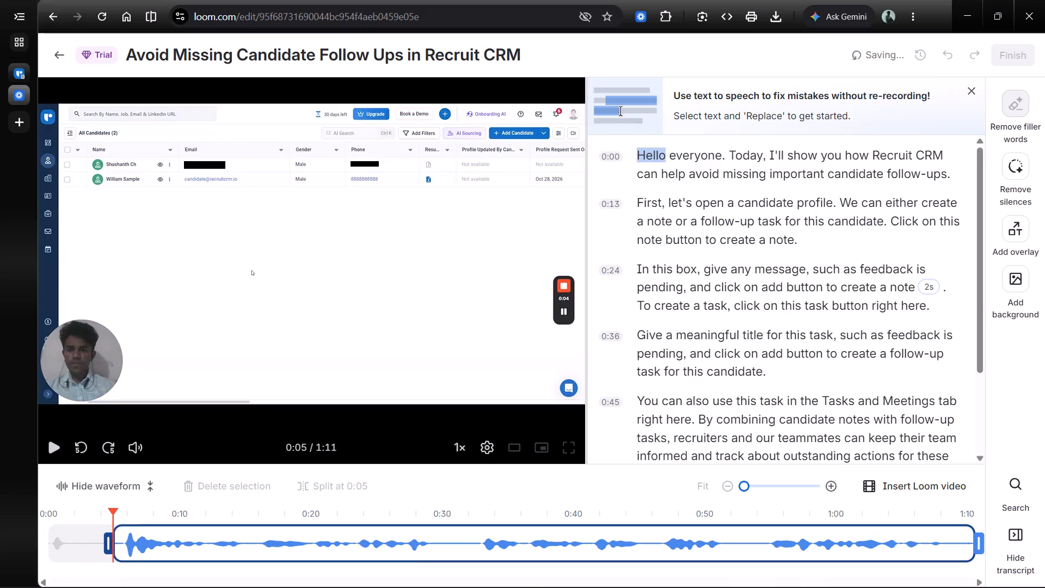
left_click_drag(110, 554, 114, 555)
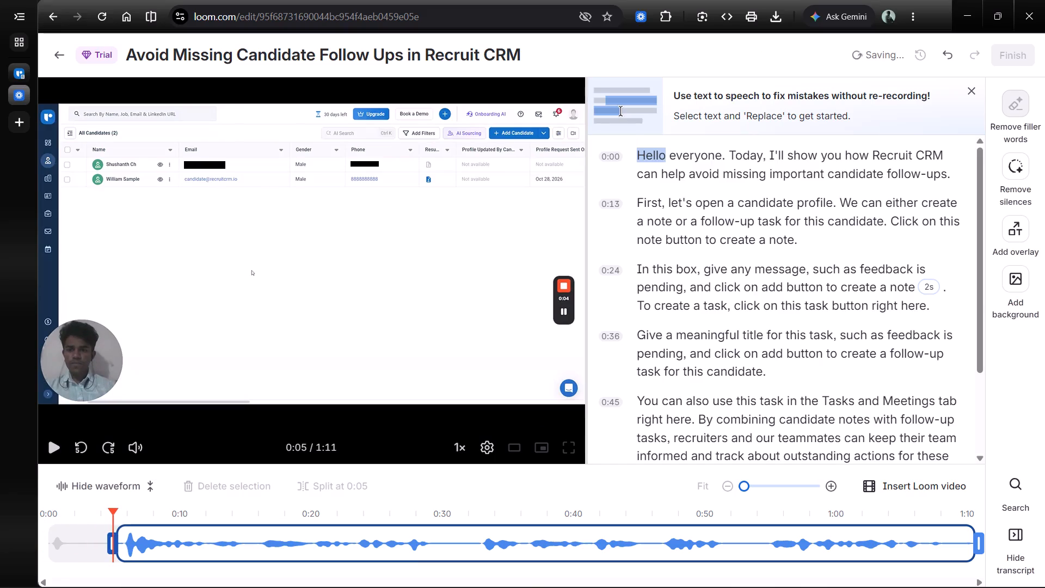
Play back the trimmed video and review the transcript through its closing lines.
key("space")
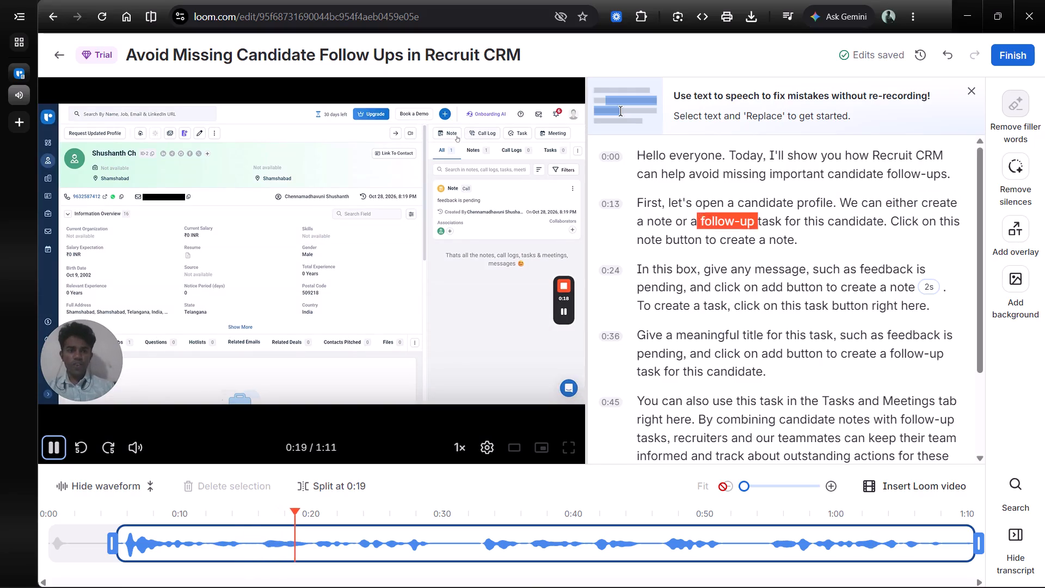
scroll(878, 397, "up", 4)
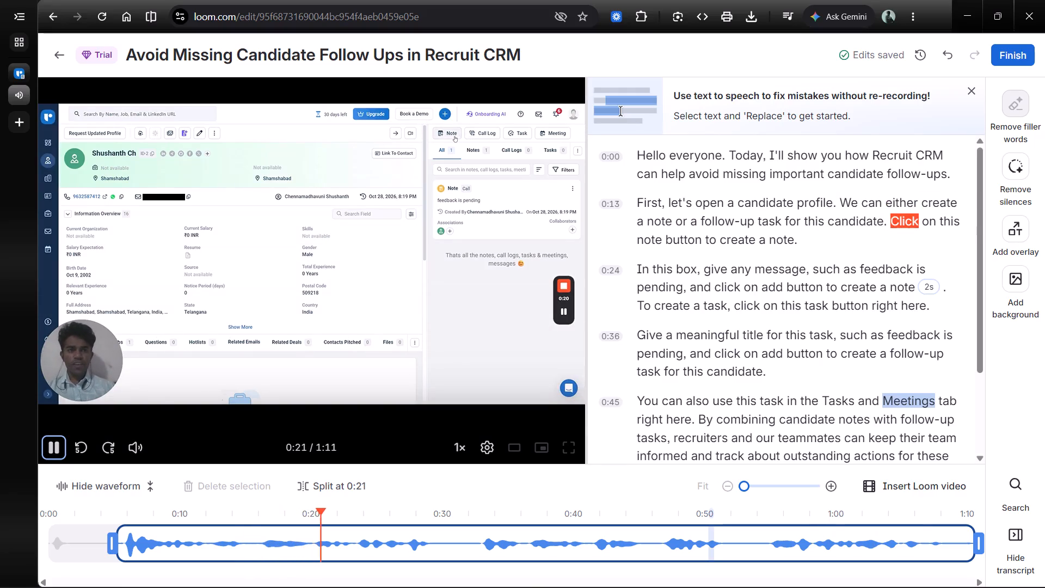
scroll(878, 397, "down", 5)
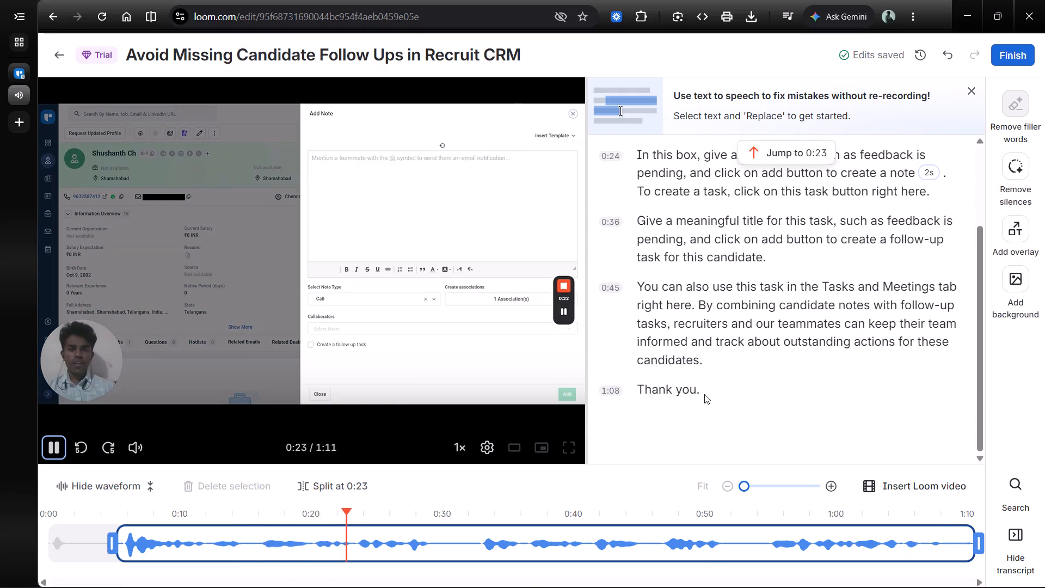
left_click_drag(706, 396, 727, 396)
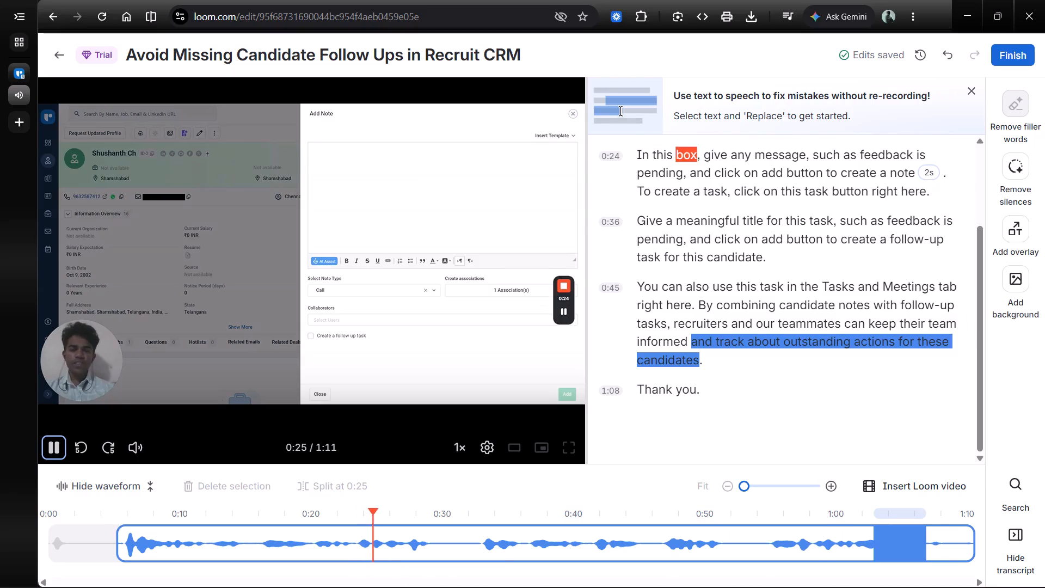
left_click_drag(727, 396, 702, 361)
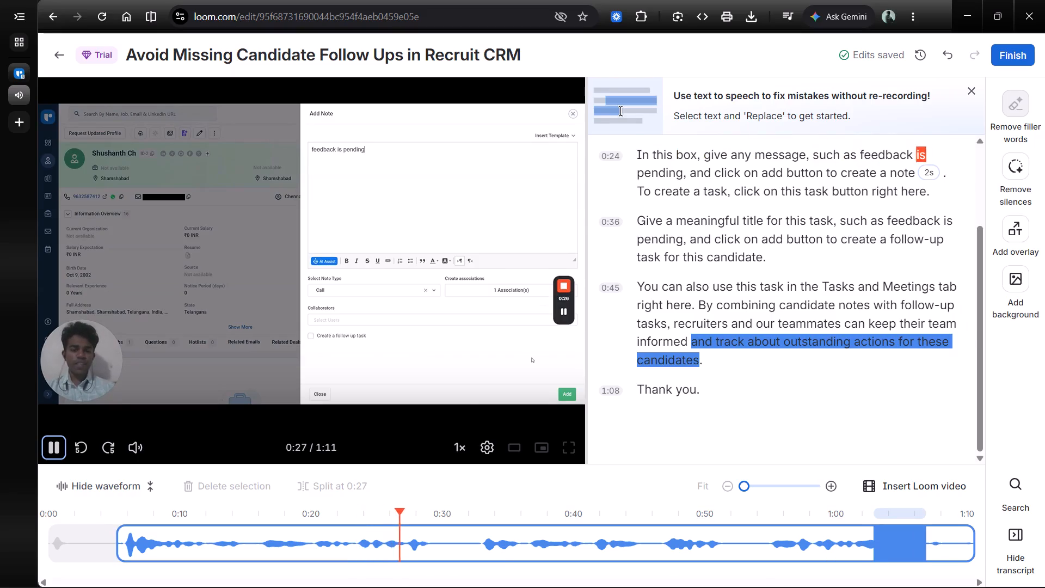
left_click_drag(702, 361, 702, 362)
left_click(770, 358)
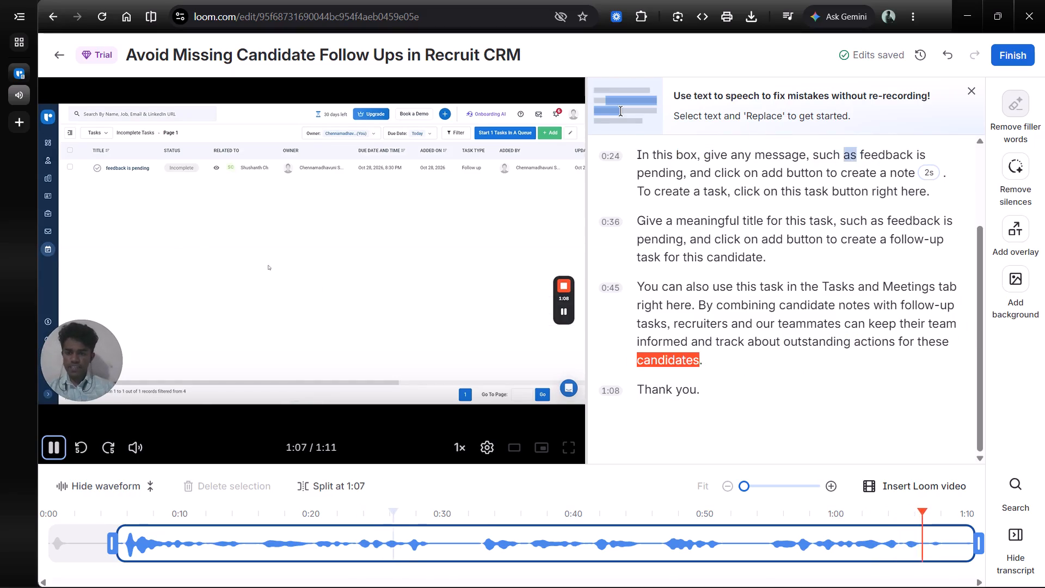
left_click(671, 514)
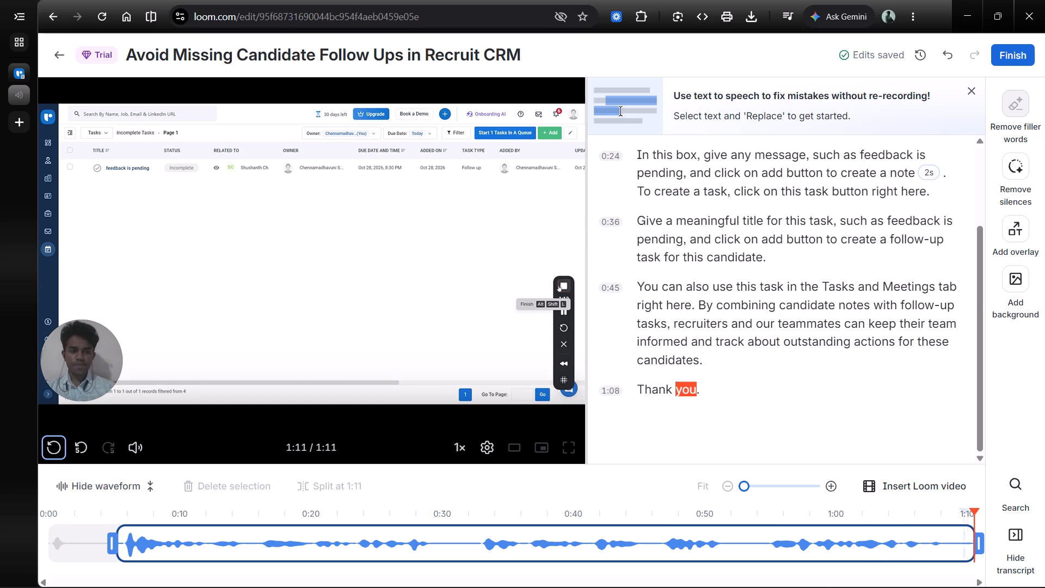
Trim the end of the video to about 1:09, check the ending in playback, and finish editing.
left_click_drag(981, 547, 950, 547)
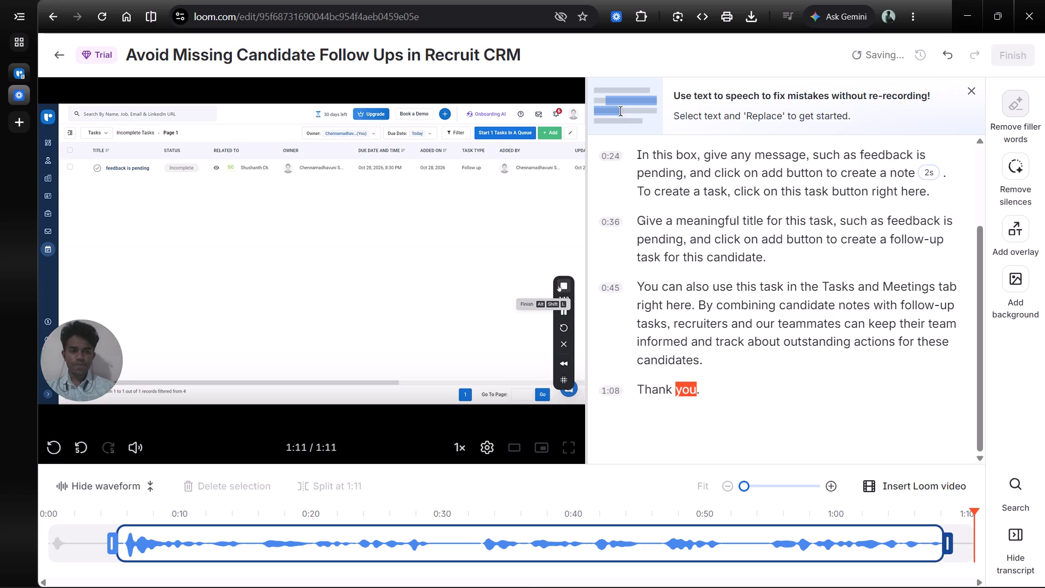
left_click_drag(950, 547, 954, 547)
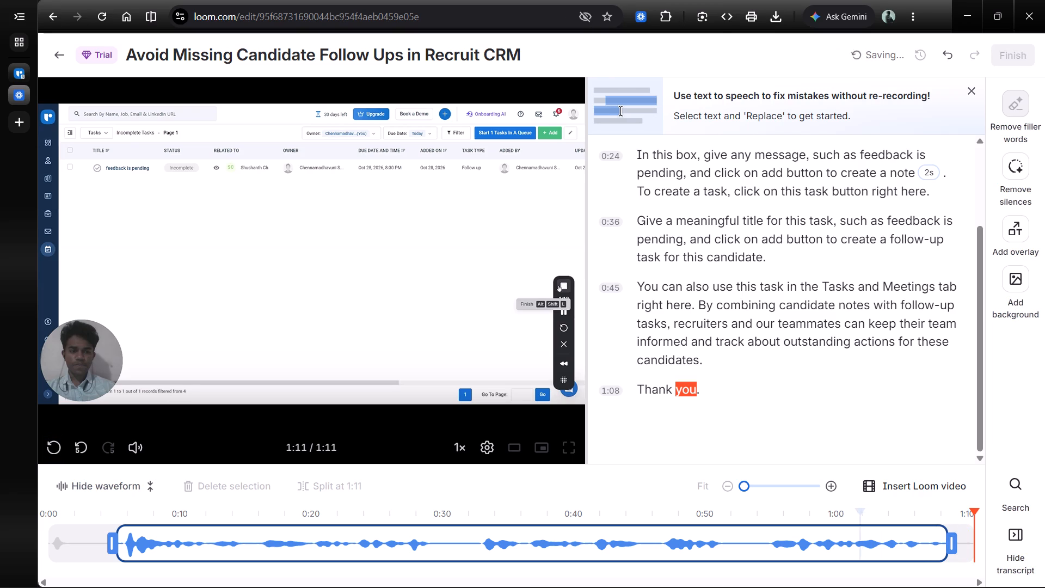
left_click(890, 516)
key("space")
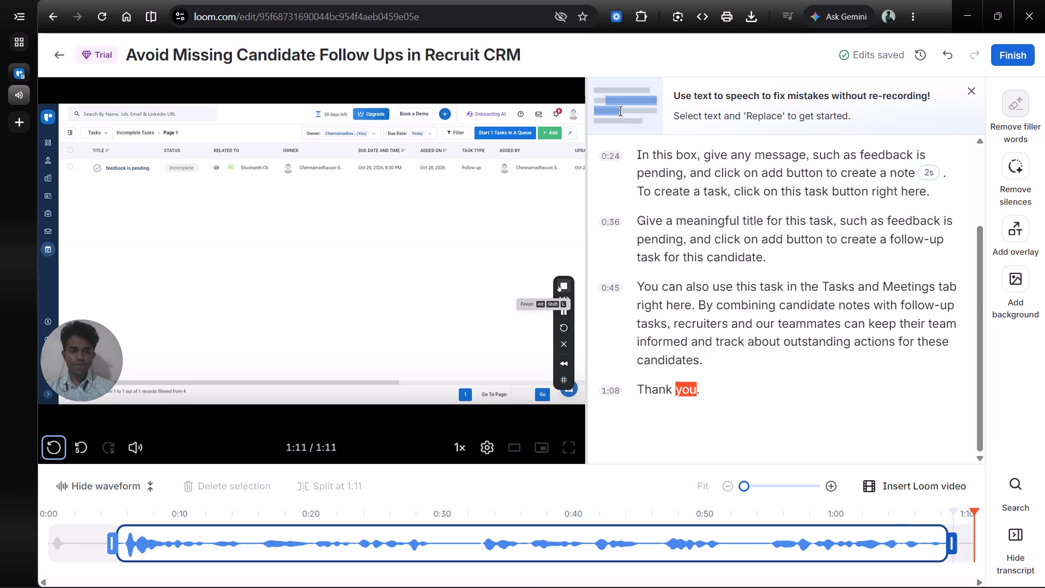
left_click_drag(952, 544, 955, 544)
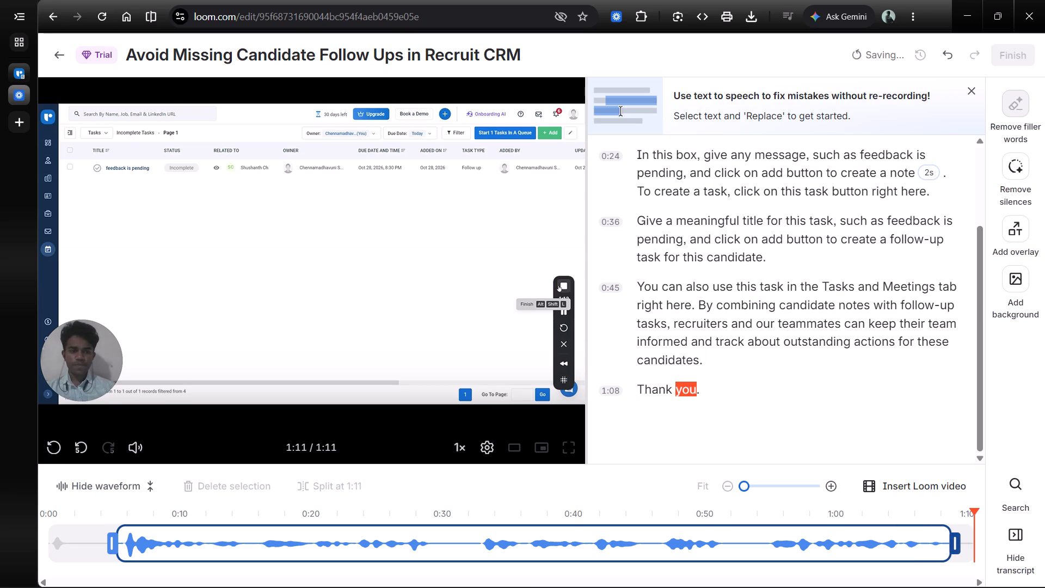
left_click_drag(955, 544, 957, 545)
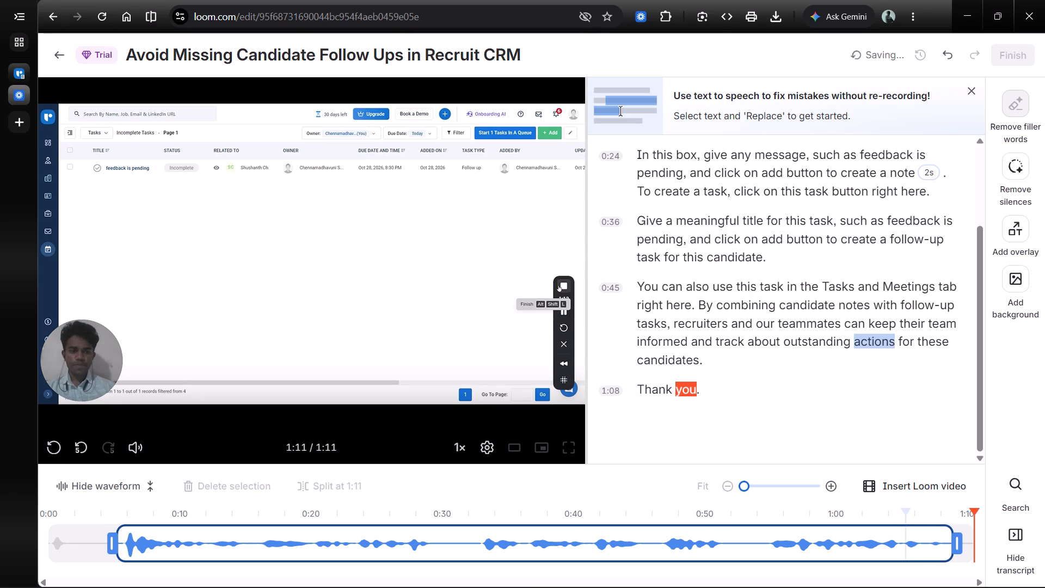
left_click(920, 513)
key("space")
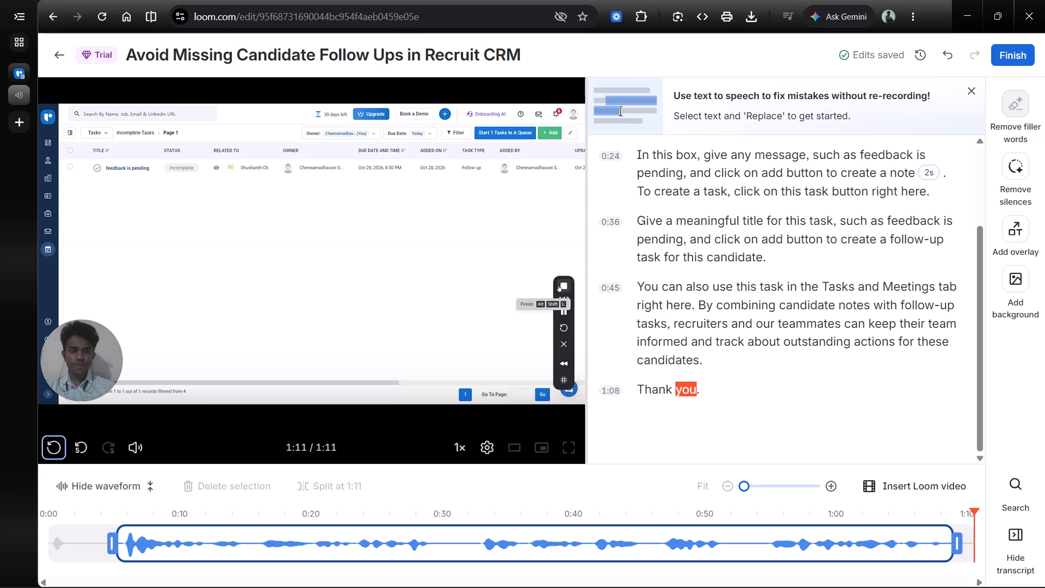
left_click(1002, 46)
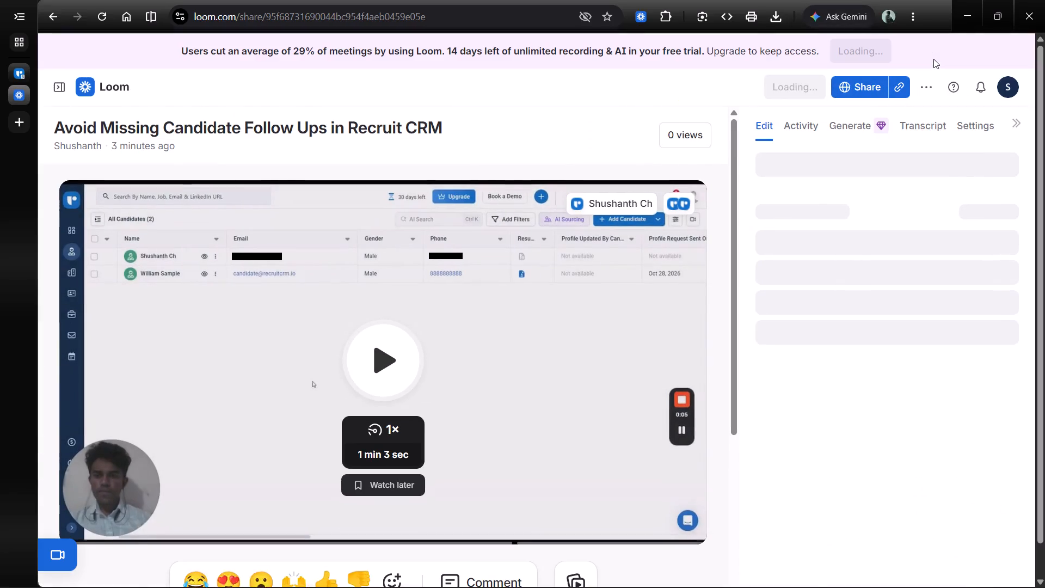
Add the edited video to the existing "rcrm" playlist.
left_click(933, 59)
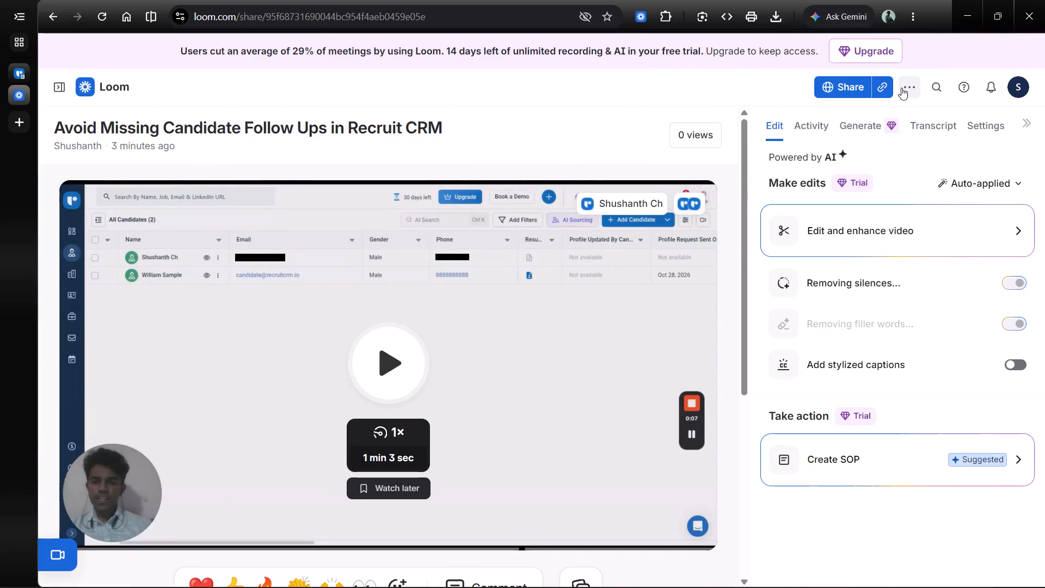
left_click(901, 88)
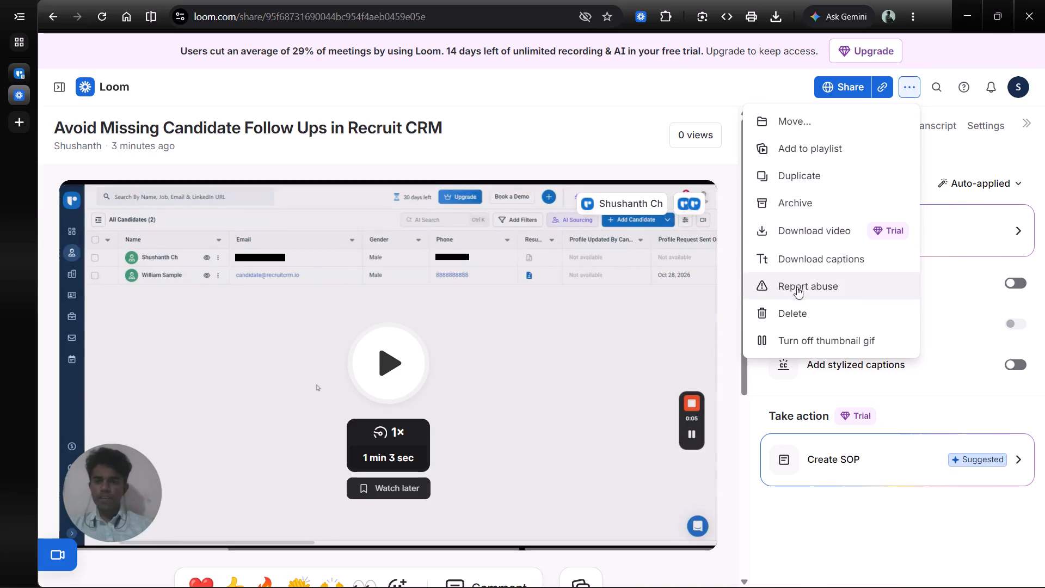
left_click(816, 144)
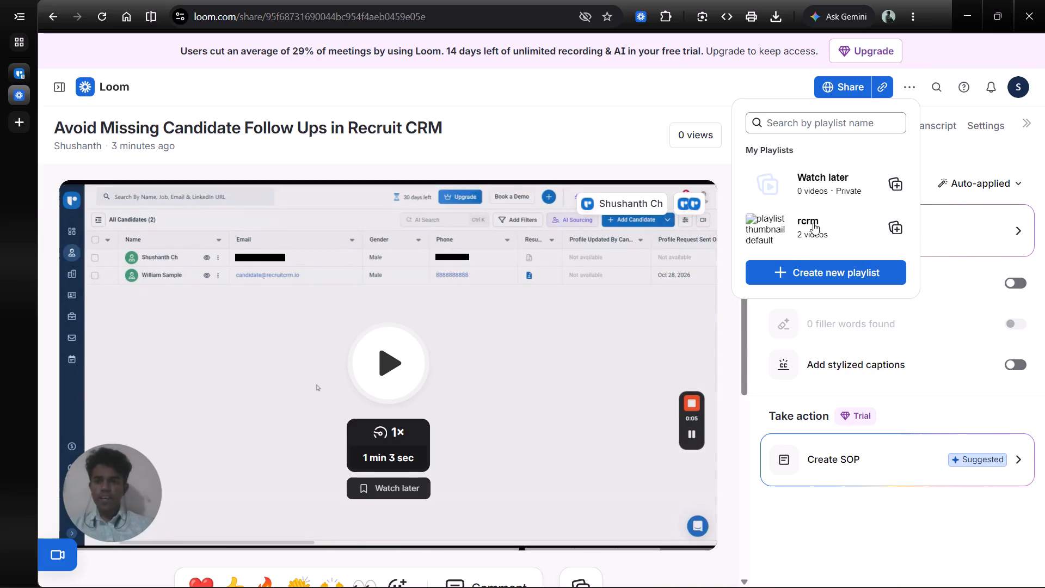
left_click(820, 215)
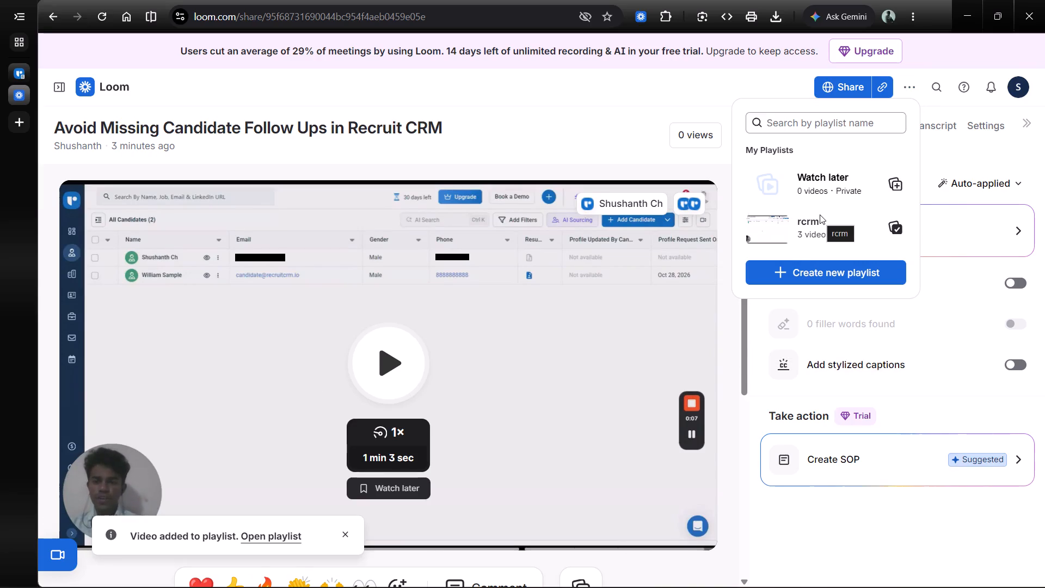
left_click(708, 82)
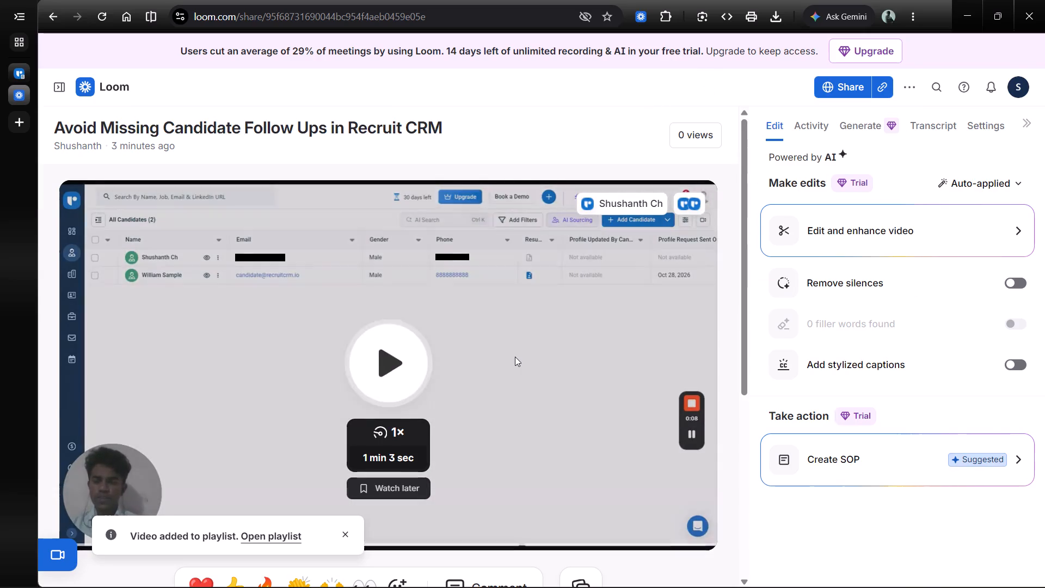
Play the finished video from the start, and skip ahead to check its closing seconds.
scroll(515, 357, "down", 2)
left_click(364, 228)
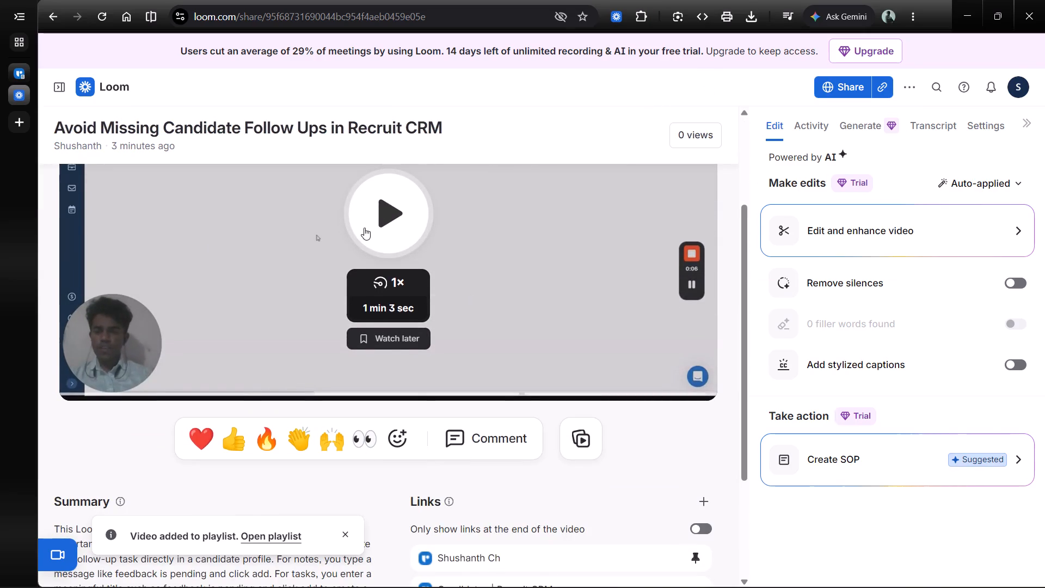
scroll(275, 276, "up", 1)
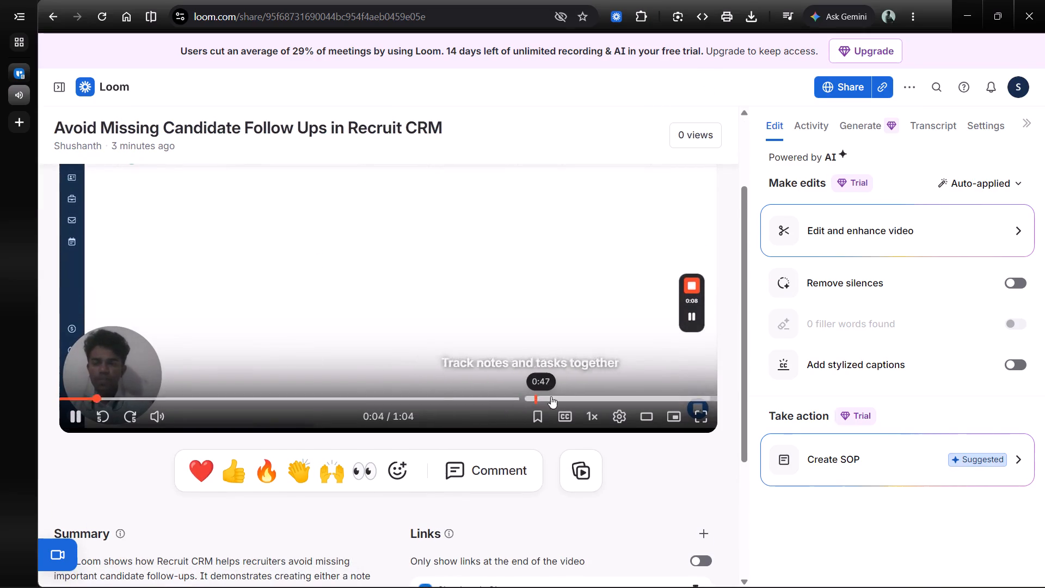
left_click(617, 399)
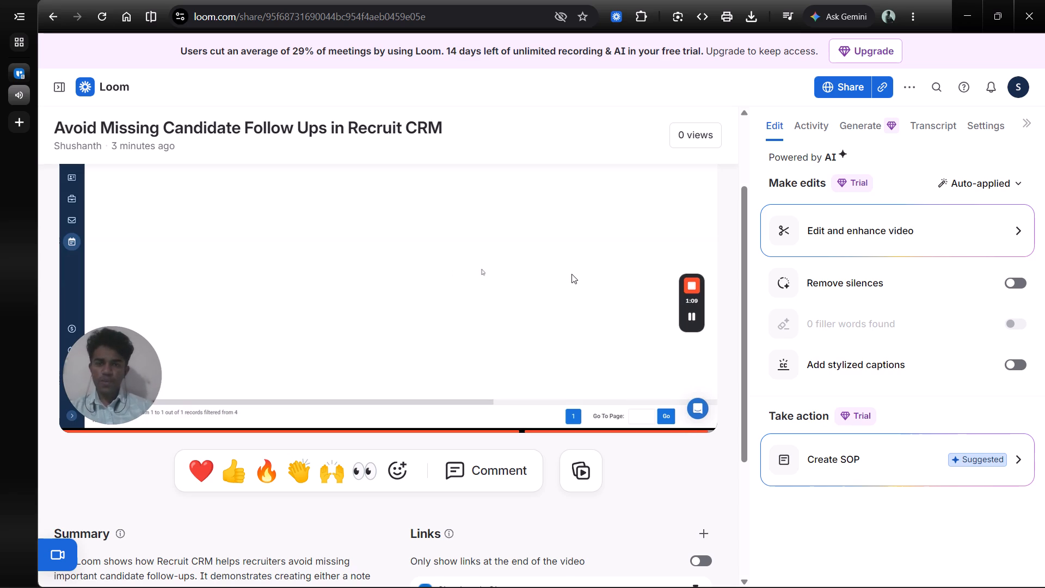
scroll(571, 274, "up", 6)
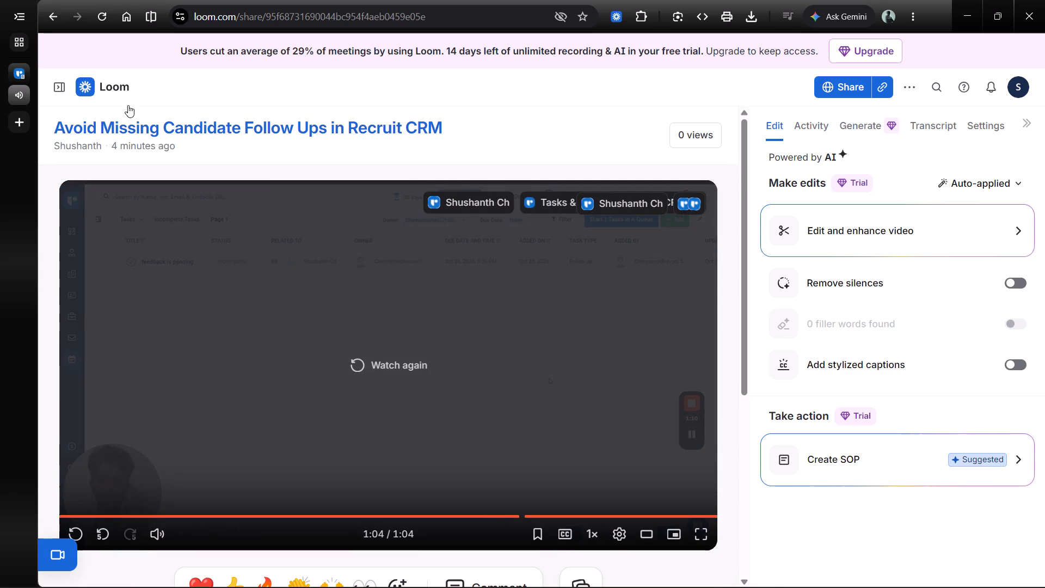
Go to the video library and rename the newest video, "Avoid Missing Candidate Follow Ups in Recruit CRM", as "CRM assignment".
left_click(117, 88)
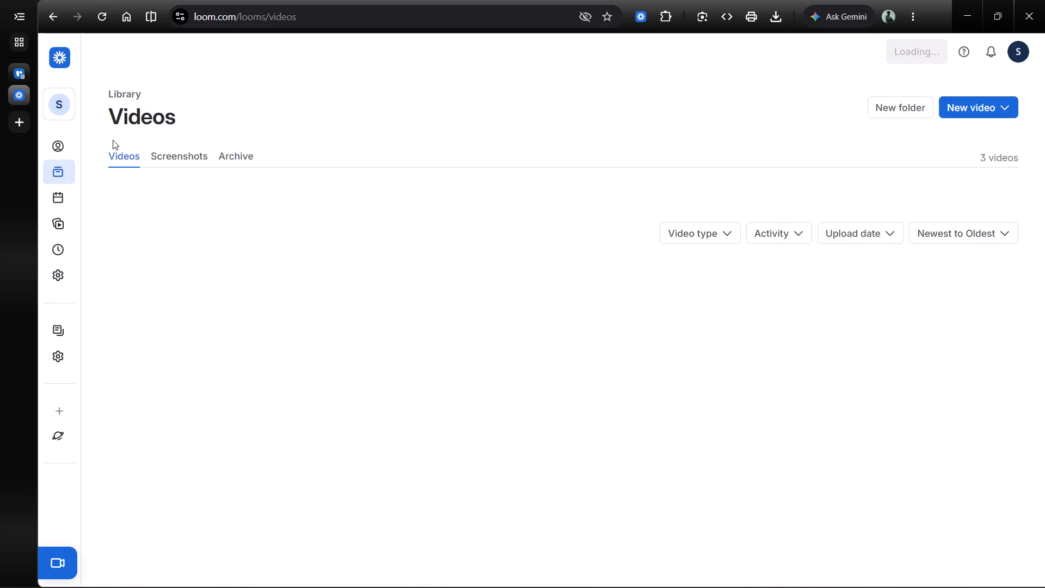
scroll(261, 279, "down", 1)
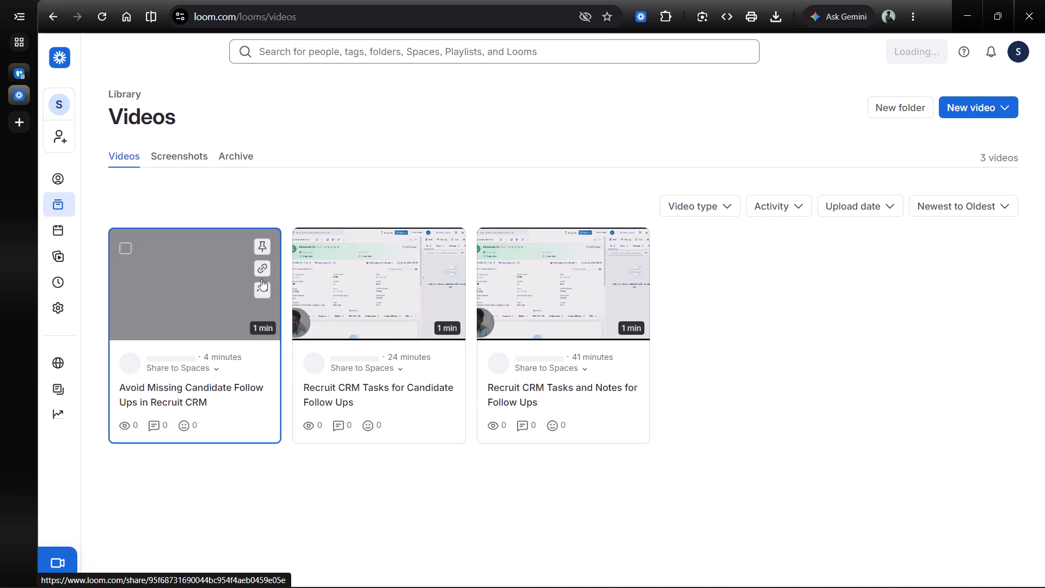
scroll(261, 279, "down", 1)
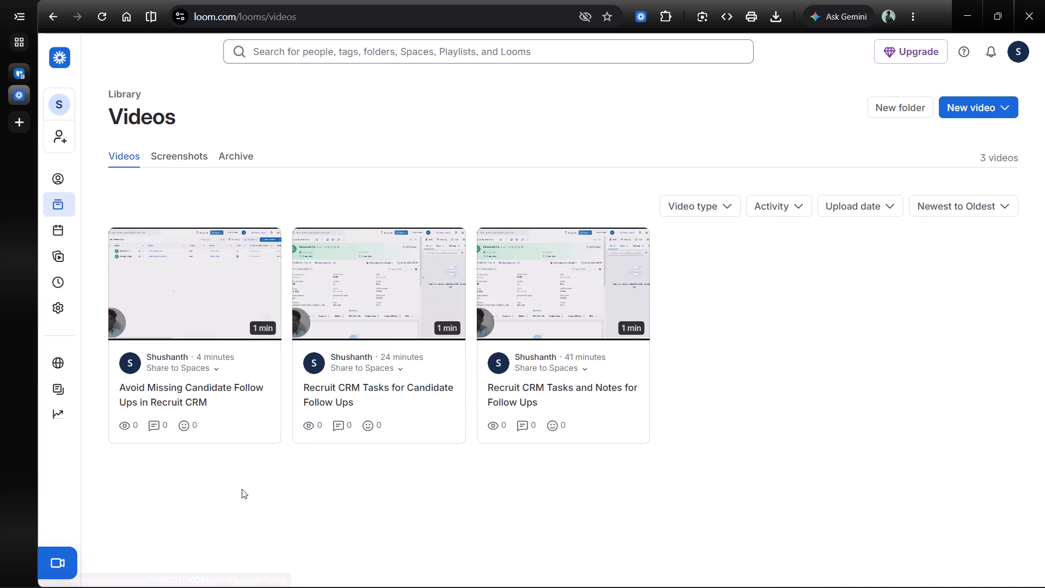
scroll(242, 489, "down", 1)
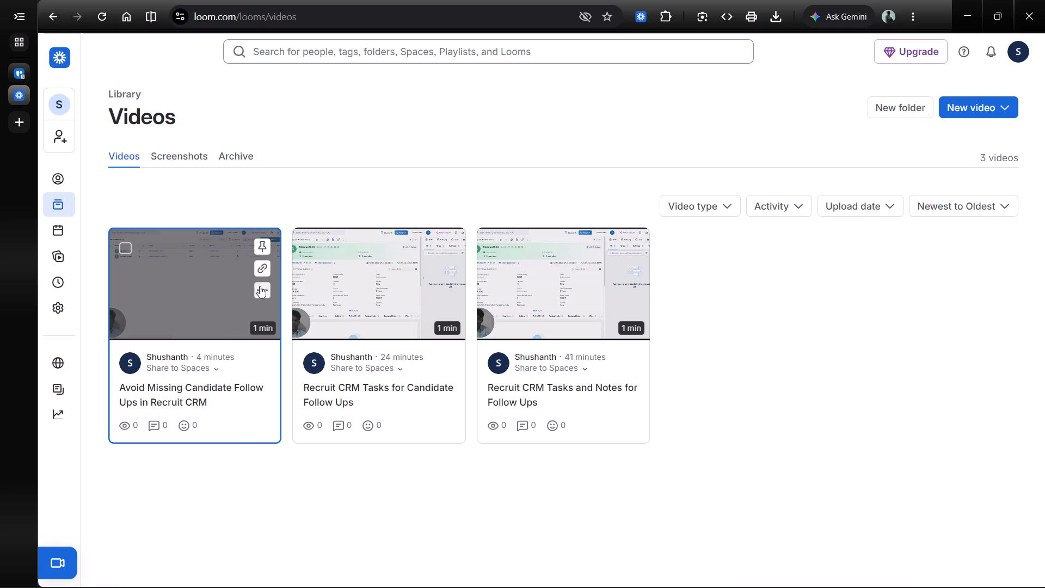
left_click(260, 288)
left_click(186, 352)
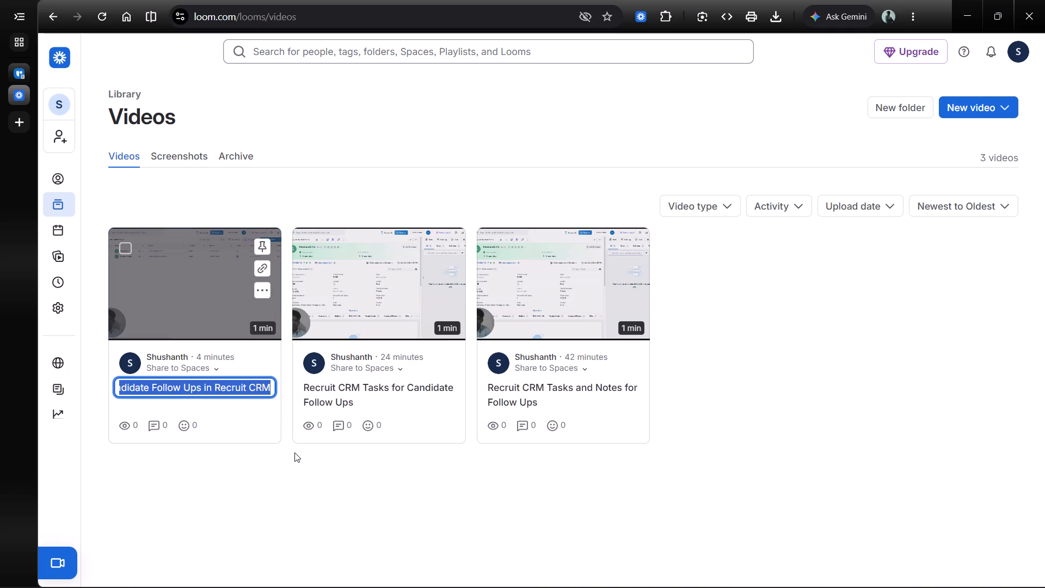
type("CRM assignment")
key("Return")
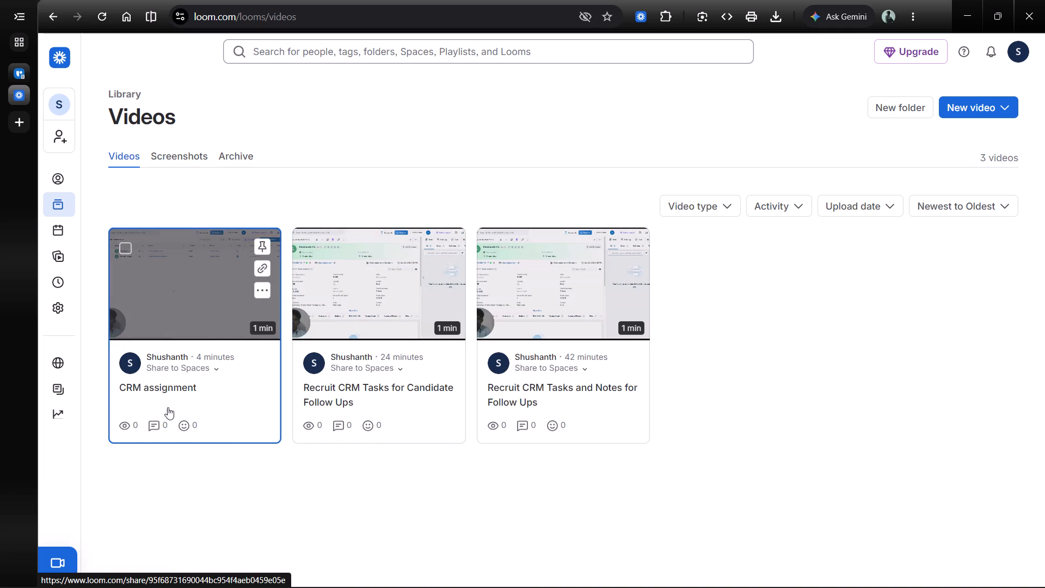
Rename the "CRM assignment" video again, adding "Recruit" in front so the title reads "Recruit CRM assignment".
left_click(261, 292)
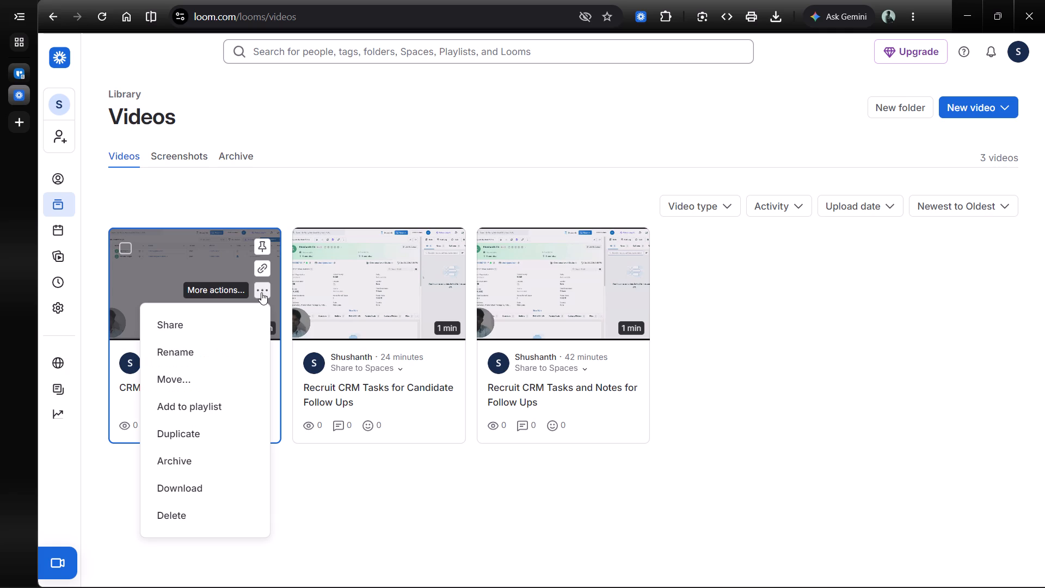
left_click(205, 346)
key("Left")
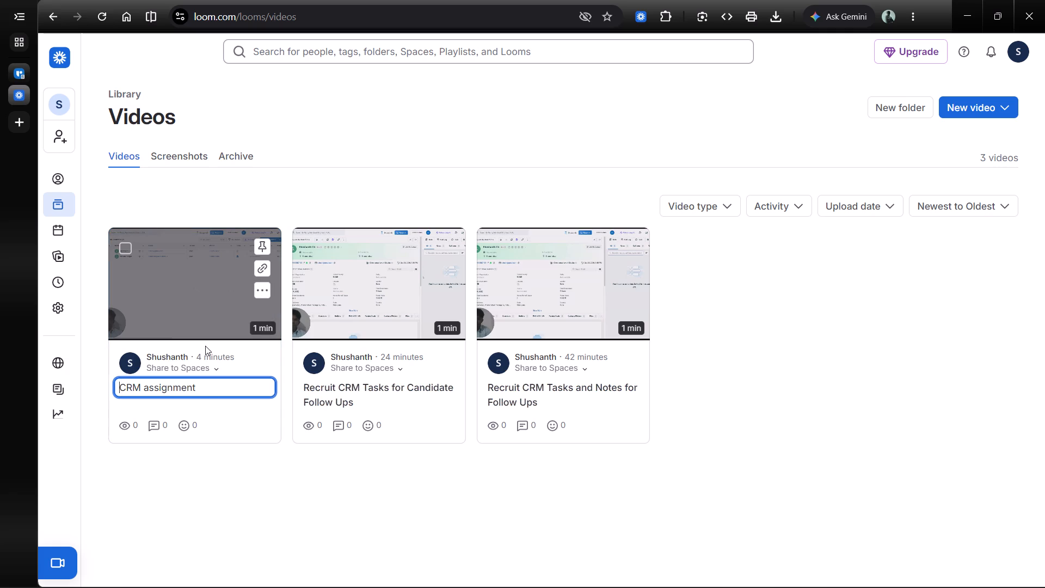
type("rec")
key("BackSpace")
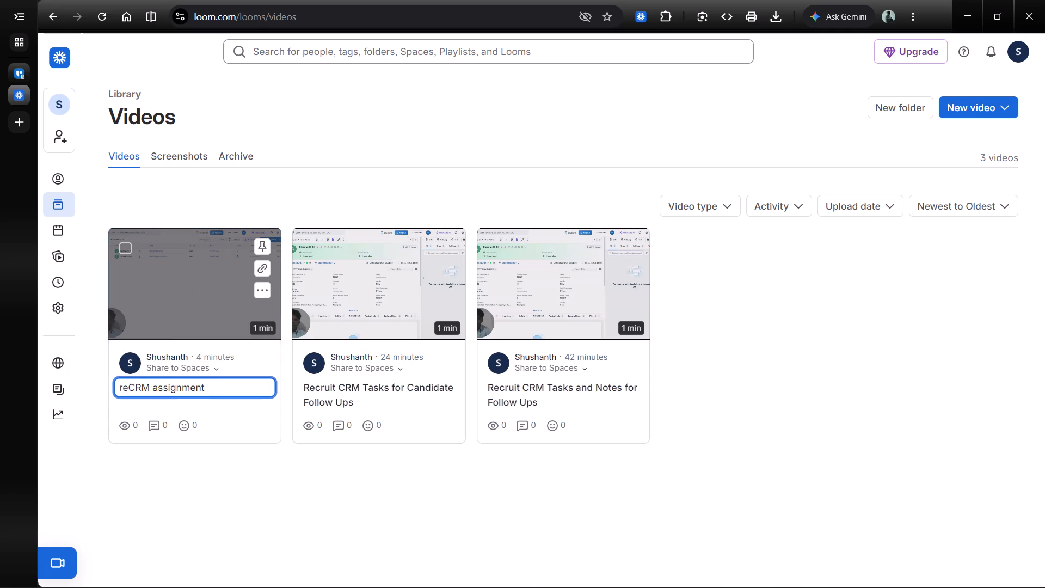
key("BackSpace")
key("BackSpace")
type("Recruit")
key("space")
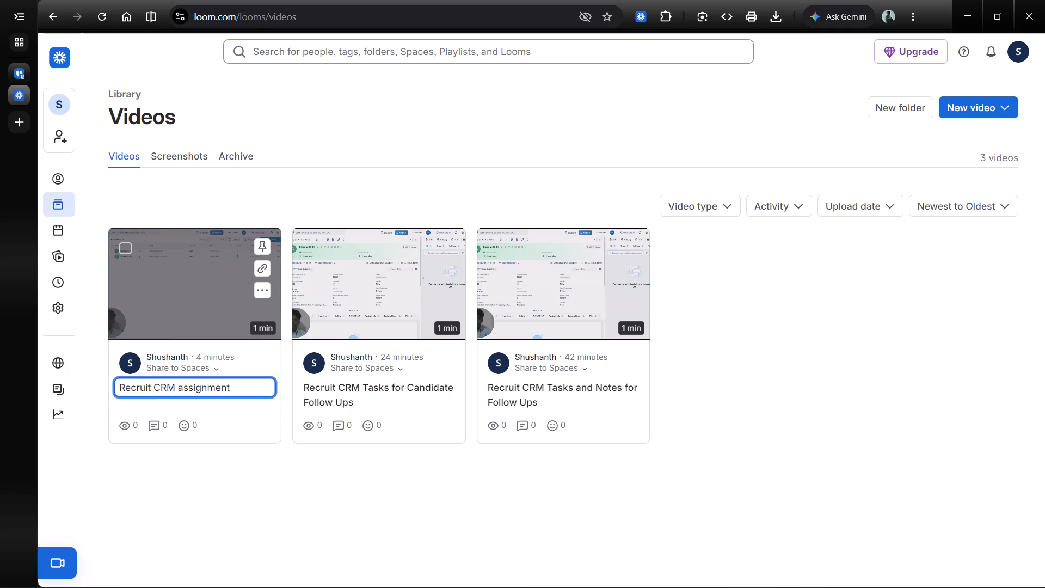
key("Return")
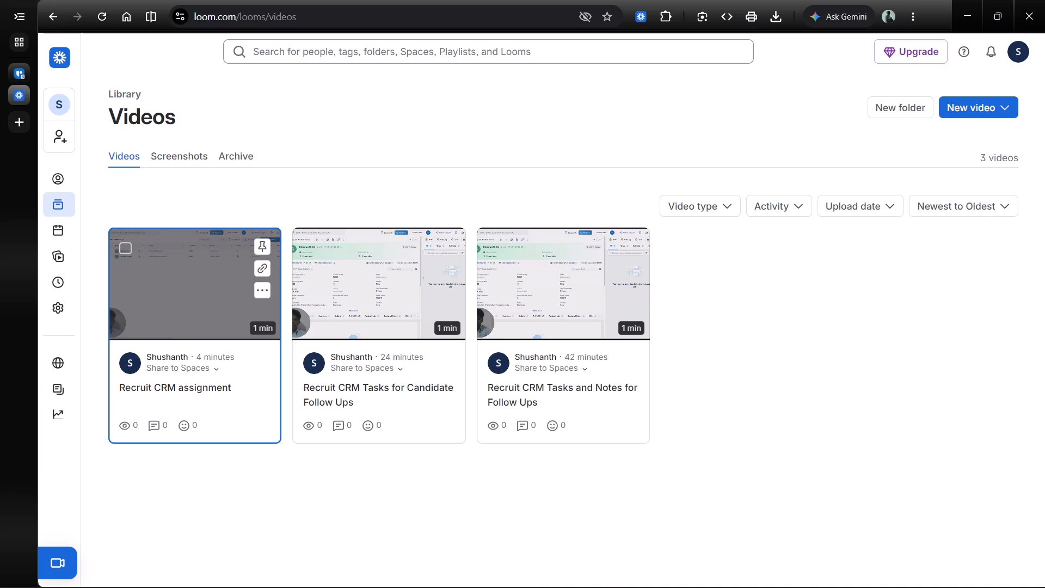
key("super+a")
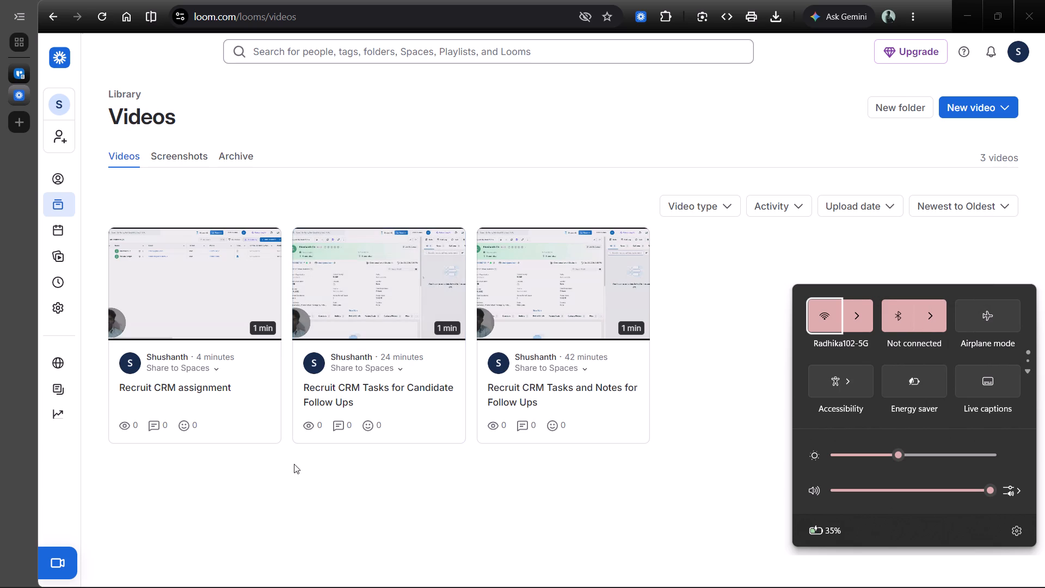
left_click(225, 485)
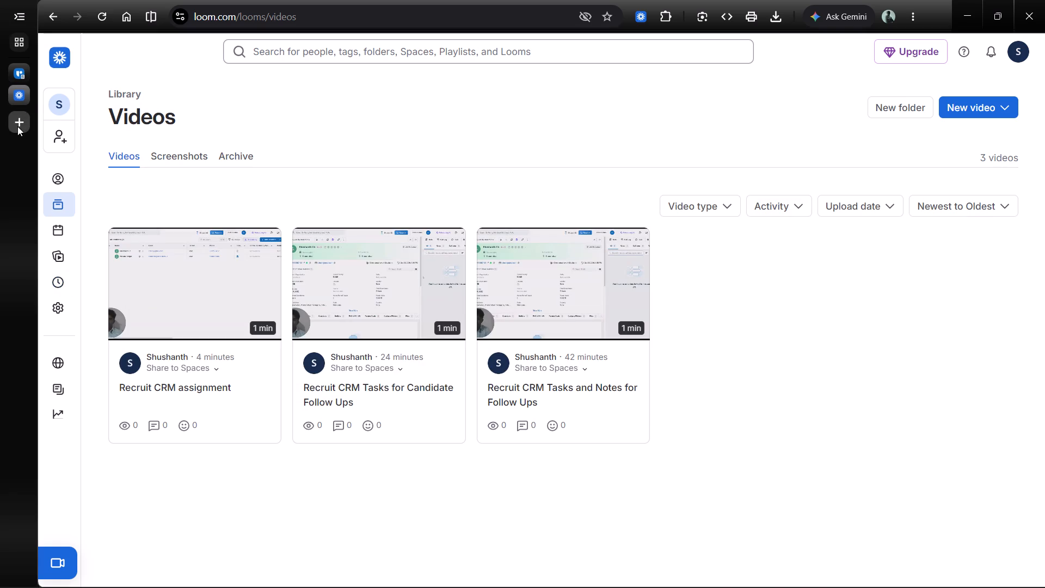
Open a new browser tab alongside the Loom video library.
left_click(17, 126)
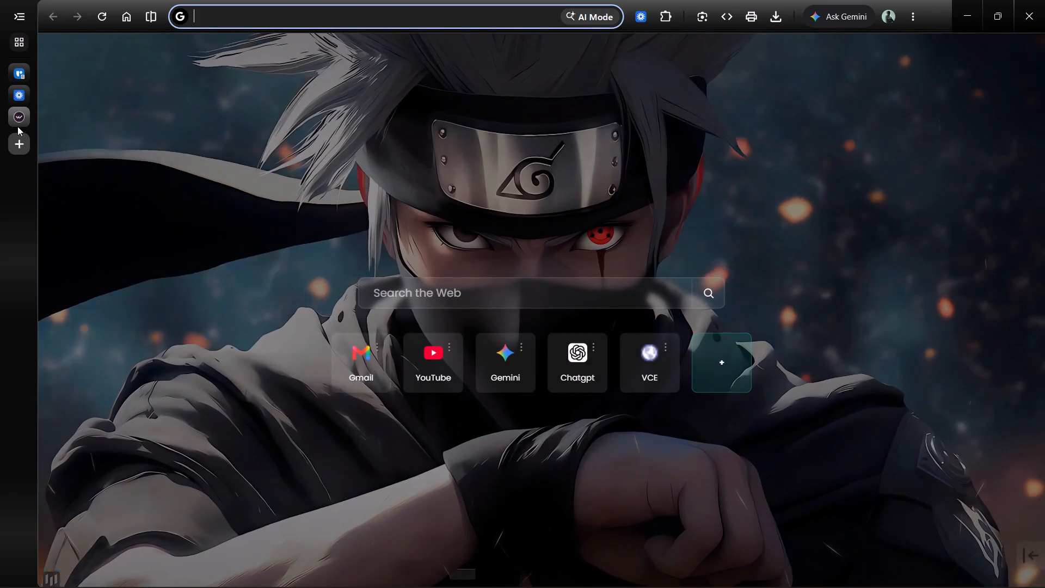